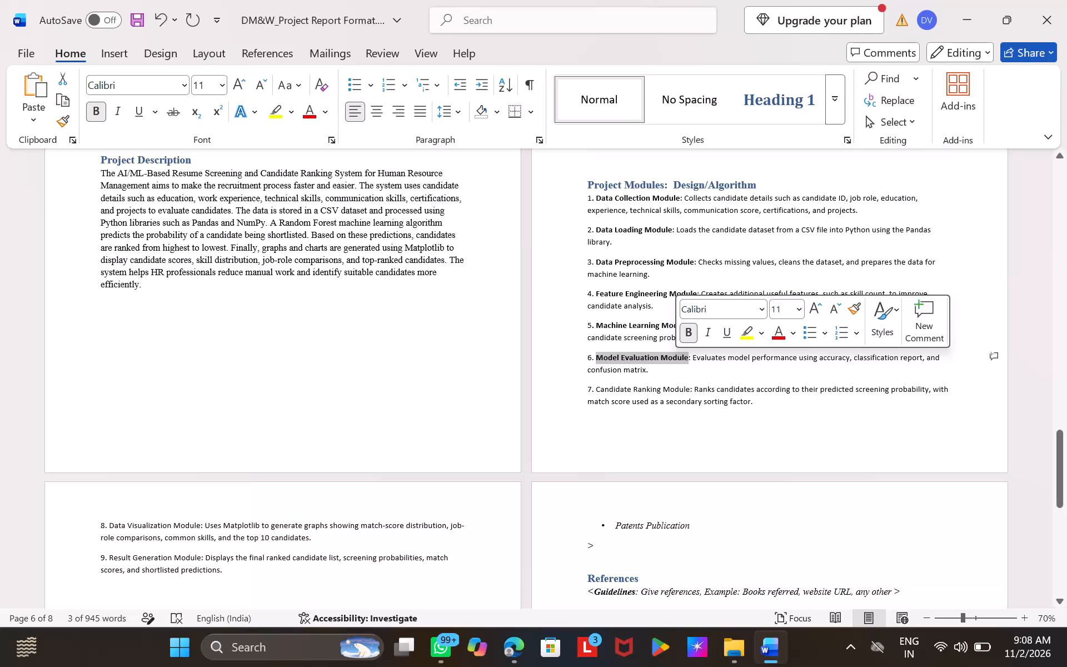
# Bold the module titles Candidate Ranking Module, Data Visualization Module and Result Generation Module in items 7 to 9.
pyautogui.moveTo(594, 389); pyautogui.dragTo(638, 390)
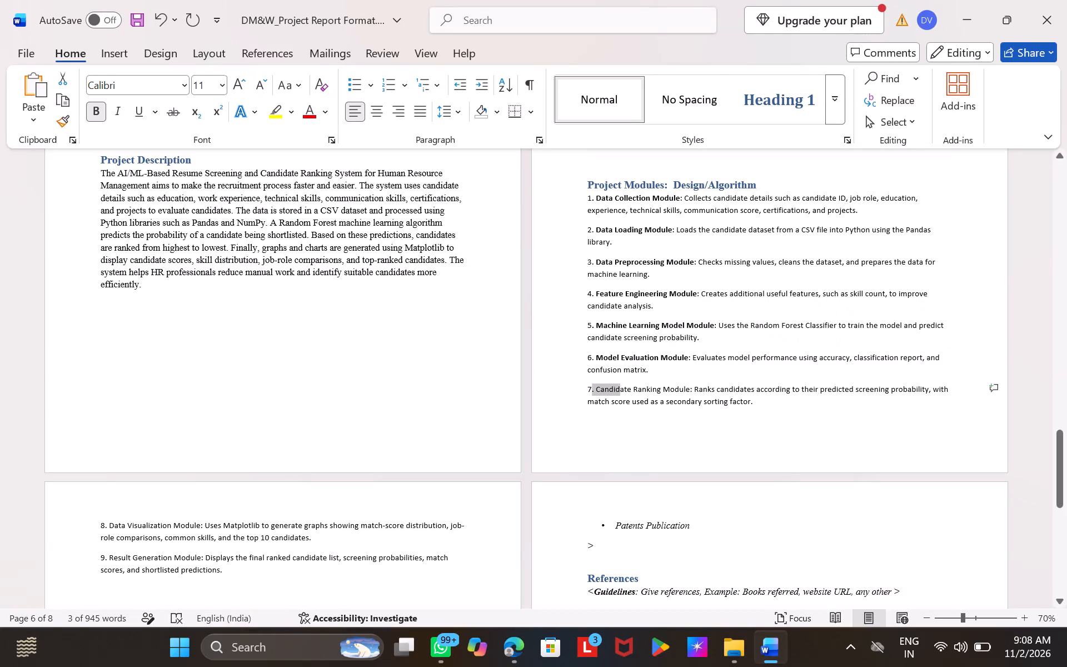
pyautogui.moveTo(638, 390); pyautogui.dragTo(675, 390)
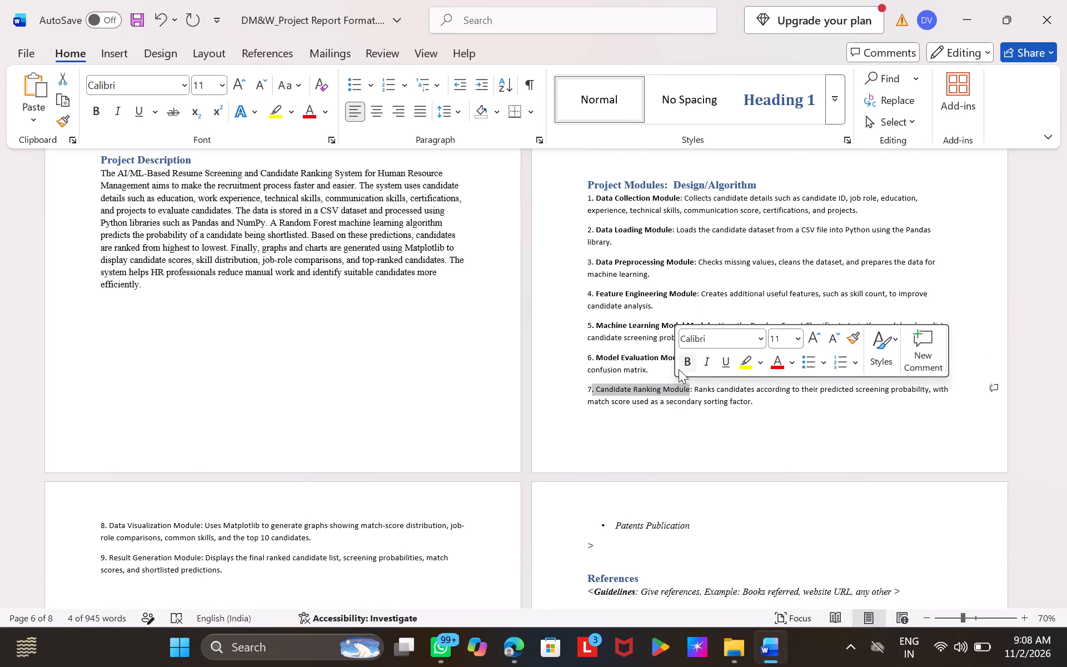
pyautogui.click(681, 369)
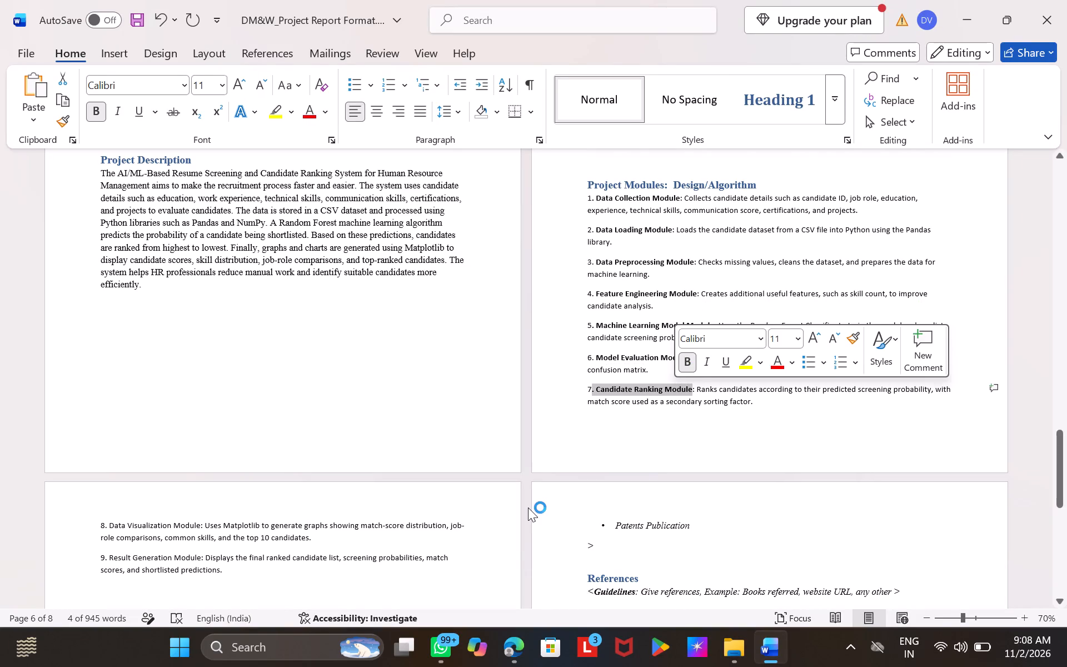
pyautogui.scroll(-5, 528, 507)
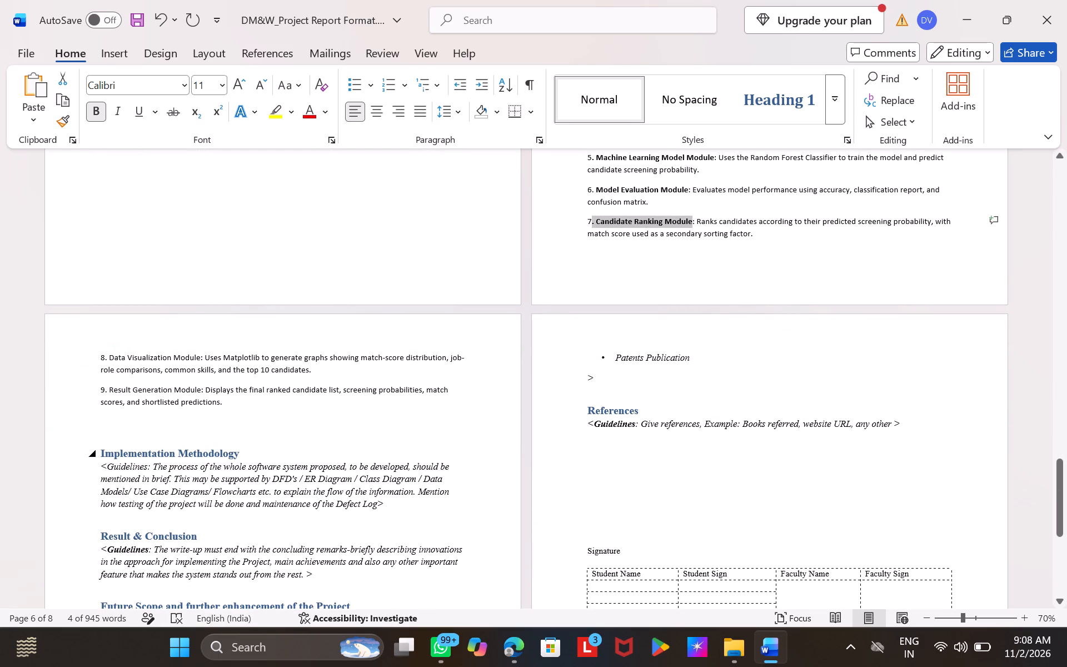
pyautogui.moveTo(108, 356); pyautogui.dragTo(111, 357)
pyautogui.moveTo(111, 357); pyautogui.dragTo(195, 357)
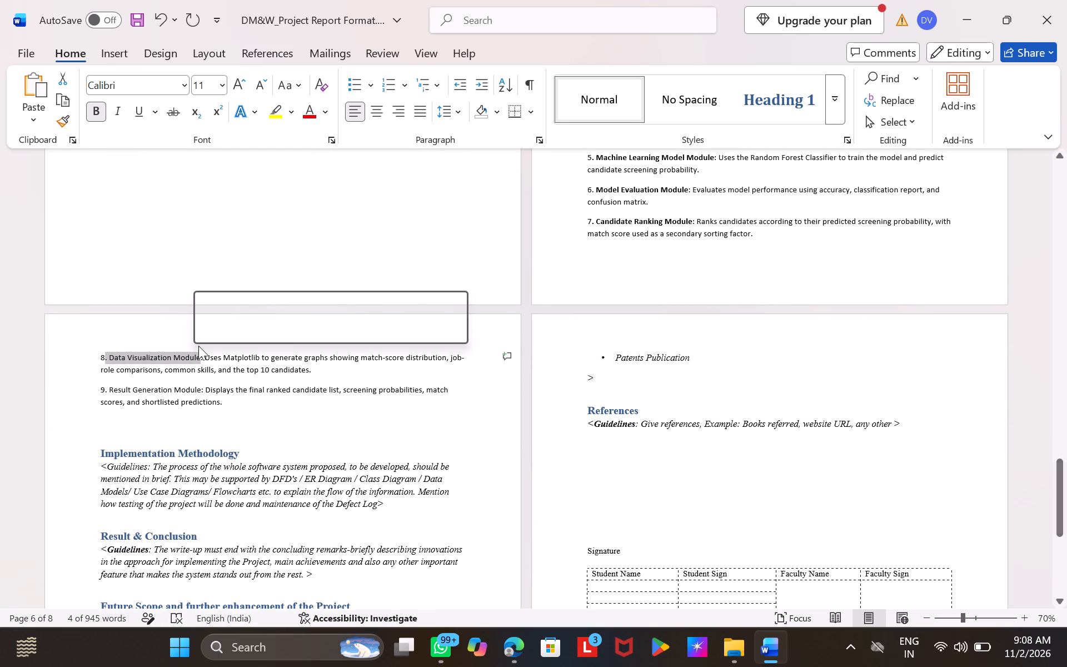
pyautogui.click(202, 330)
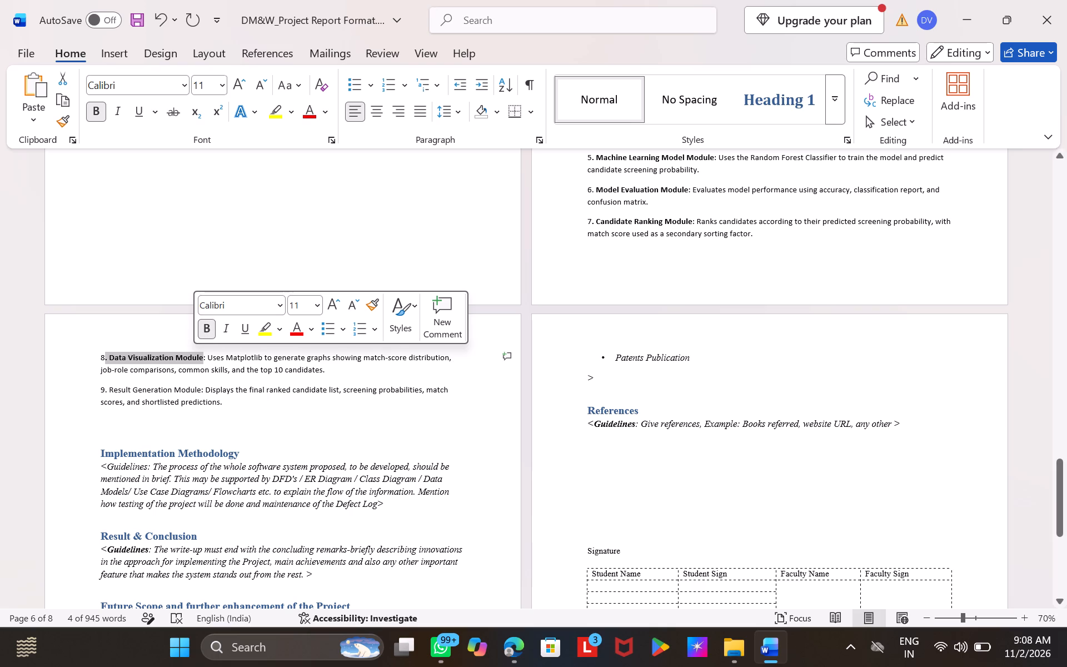
pyautogui.moveTo(109, 387); pyautogui.dragTo(187, 392)
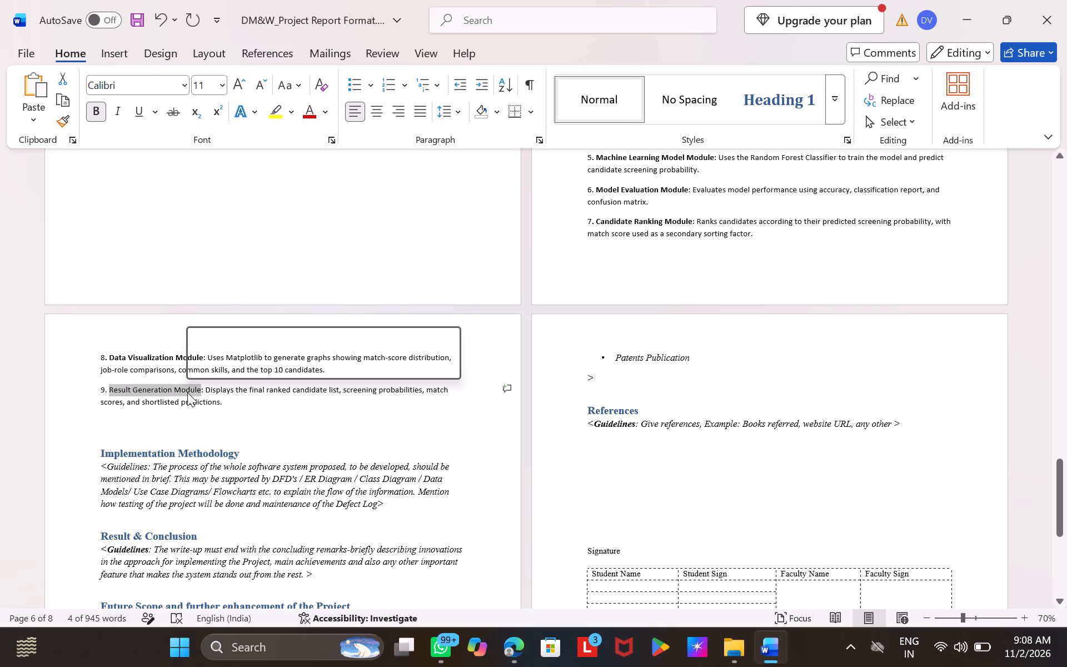
pyautogui.click(192, 374)
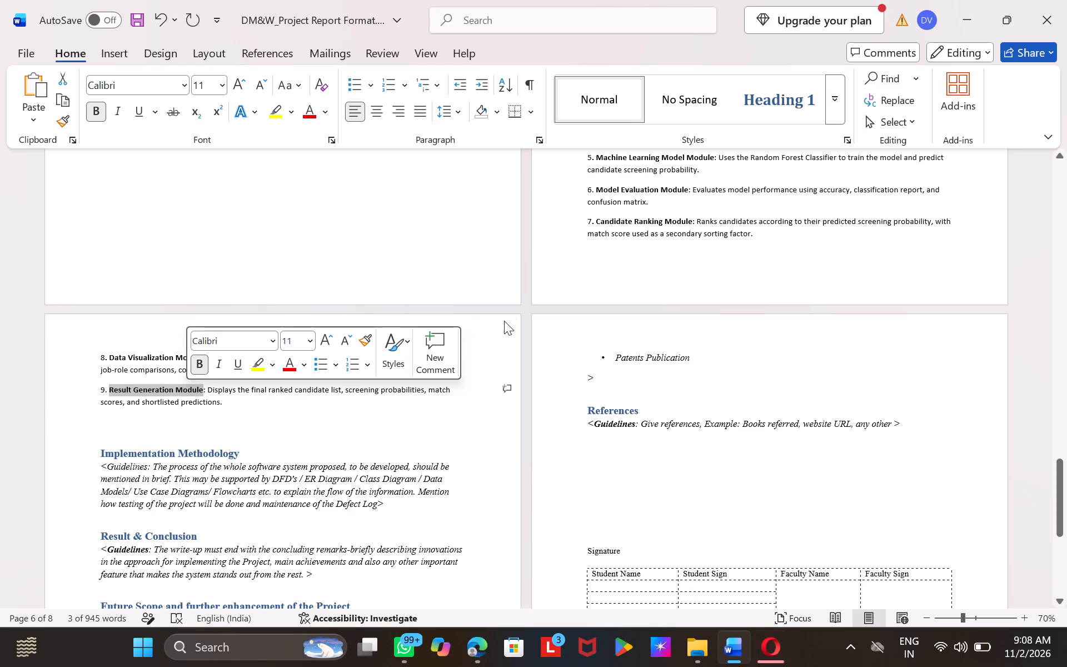
# Increase the font size of module items 1 to 7 under Project Modules: Design/Algorithm to 12.
pyautogui.scroll(3, 550, 307)
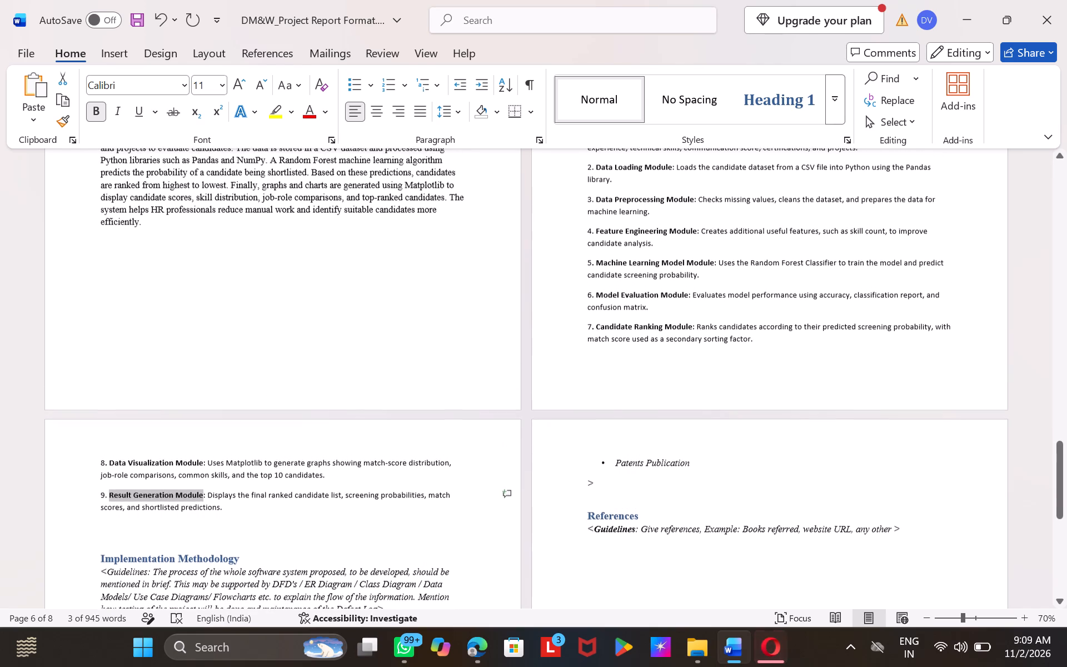
pyautogui.scroll(1, 550, 307)
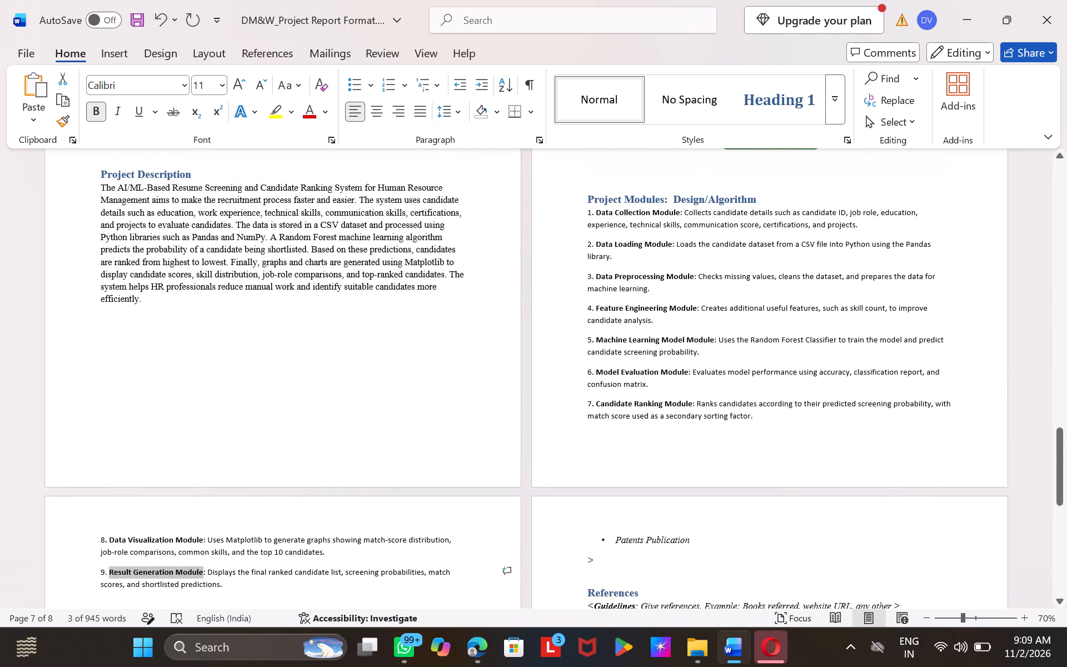
pyautogui.moveTo(585, 212); pyautogui.dragTo(784, 462)
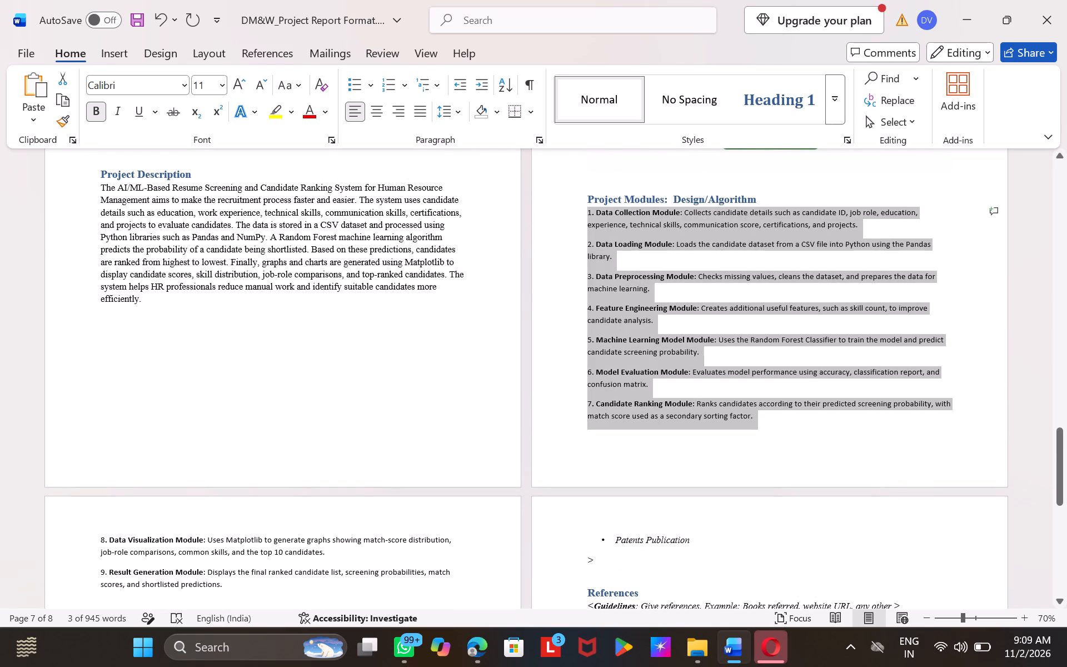
pyautogui.moveTo(784, 462); pyautogui.dragTo(737, 485)
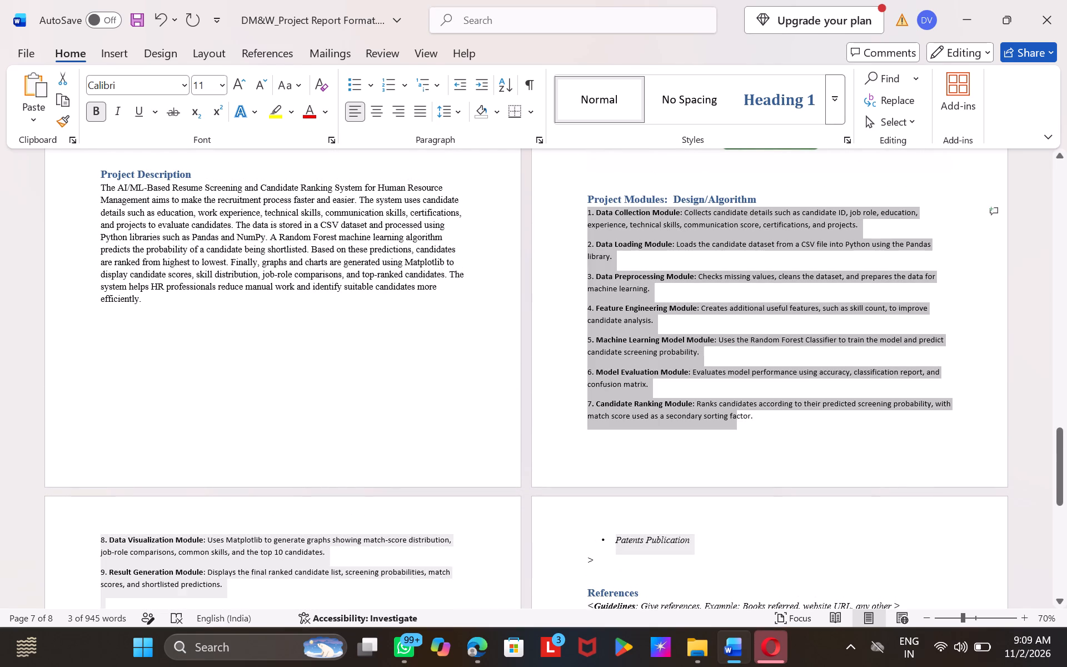
pyautogui.moveTo(737, 485); pyautogui.dragTo(753, 464)
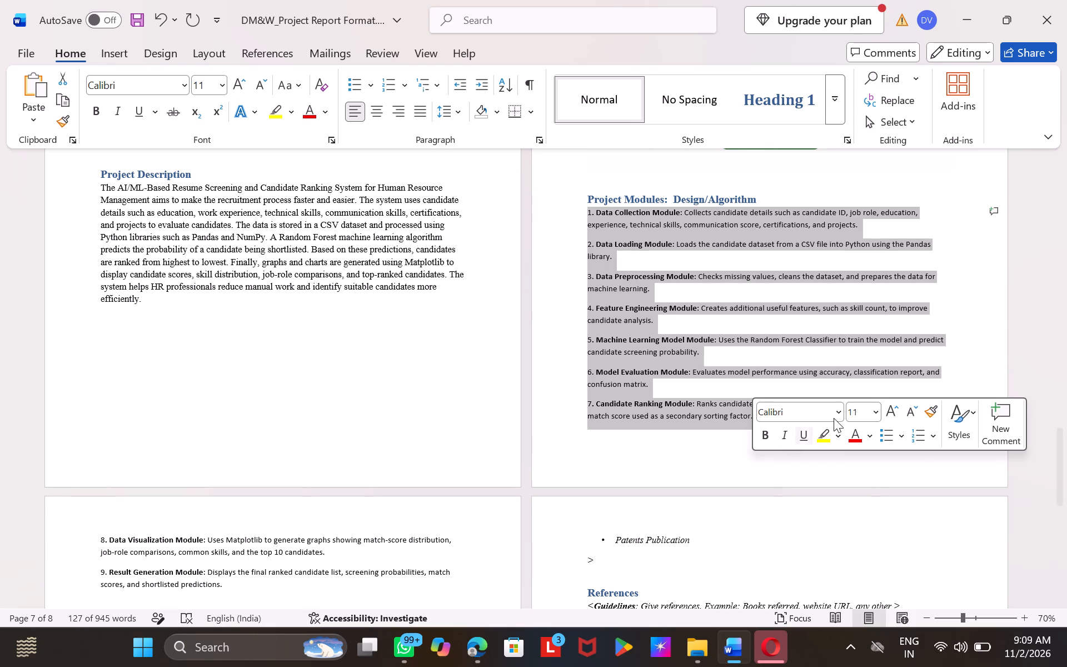
pyautogui.click(884, 413)
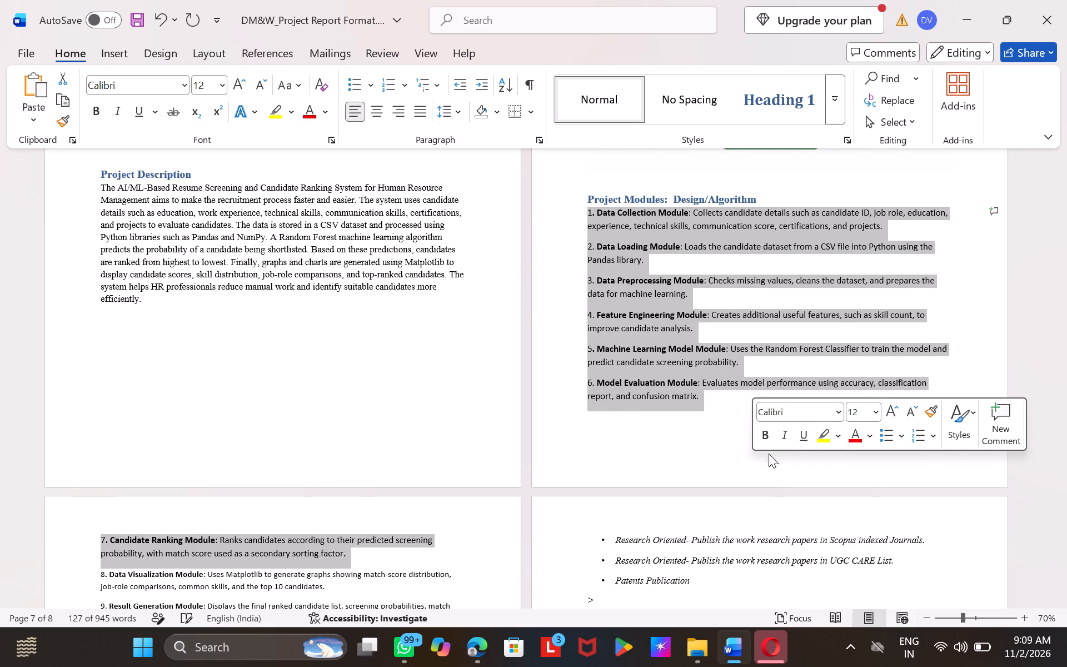
# Apply bold to the full text of items 8 and 9, Data Visualization Module and Result Generation Module.
pyautogui.scroll(-3, 636, 471)
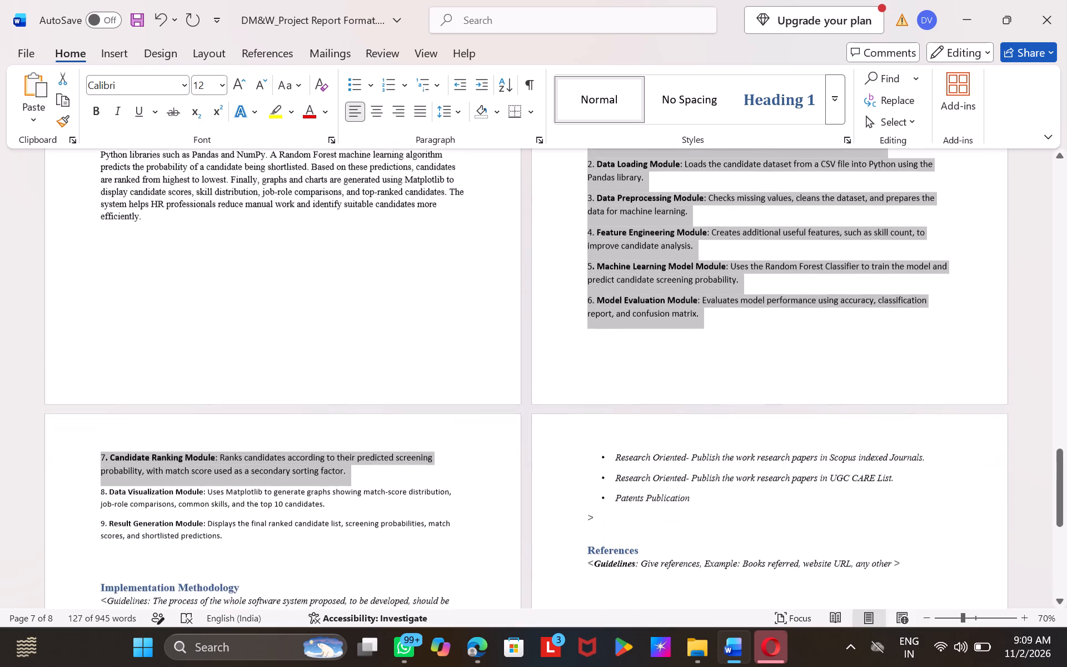
pyautogui.scroll(-1, 636, 471)
pyautogui.click(478, 361)
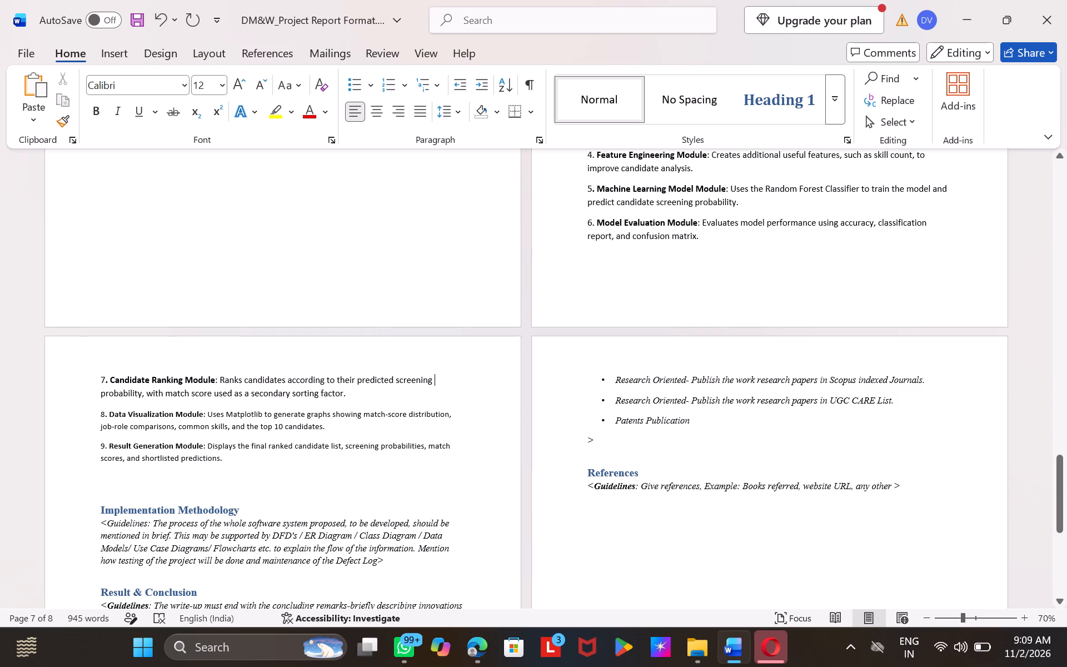
pyautogui.moveTo(99, 413); pyautogui.dragTo(367, 457)
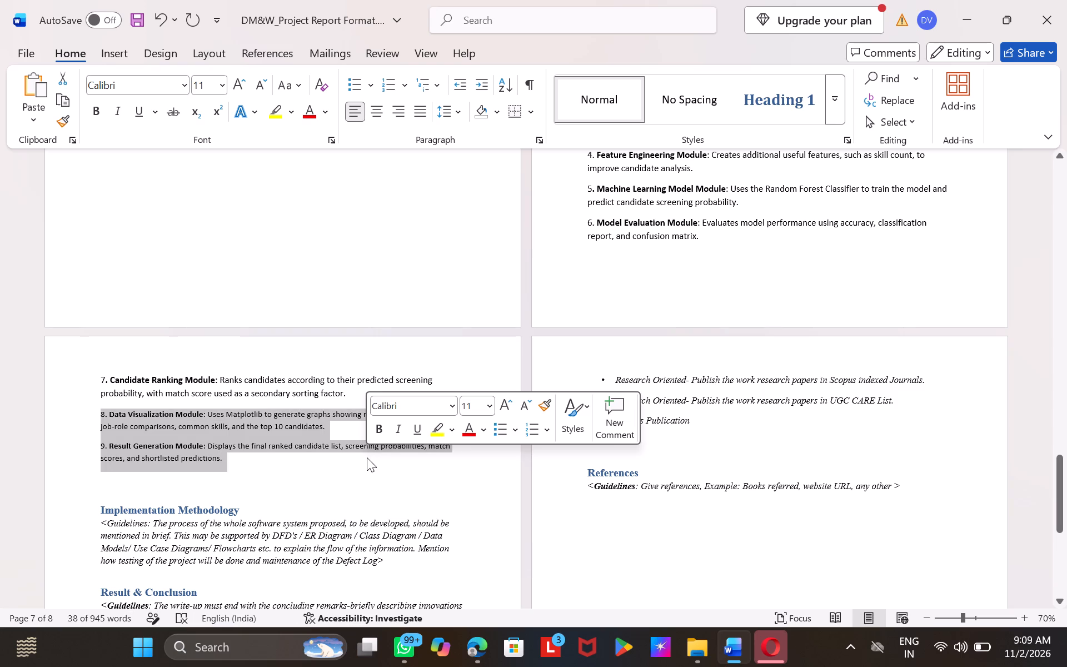
pyautogui.click(383, 430)
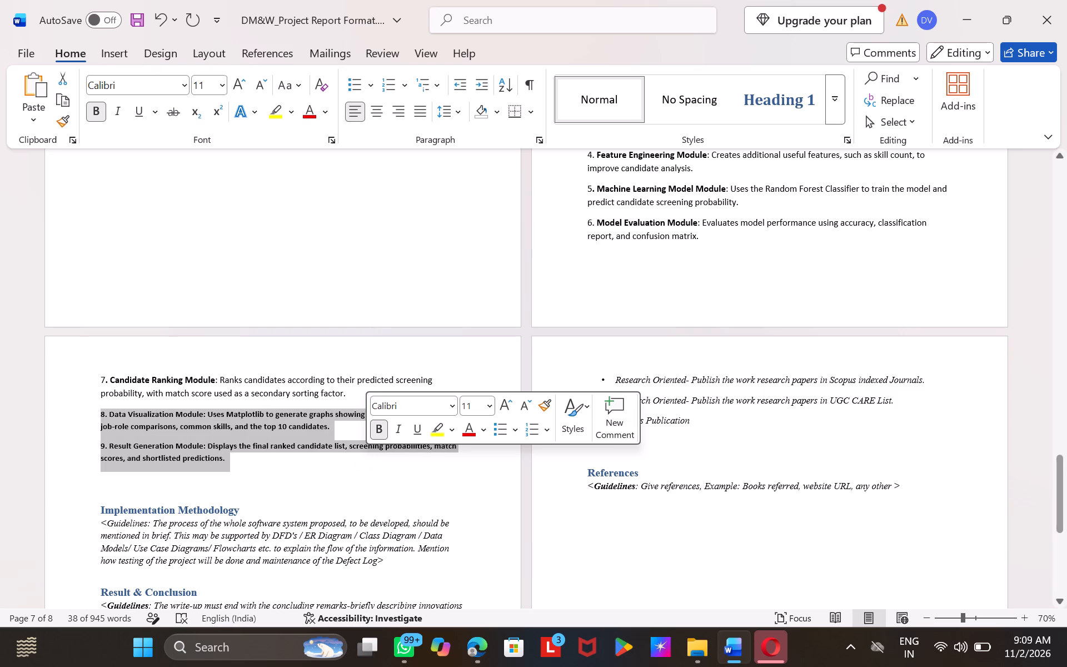
pyautogui.click(351, 474)
# Look over the formatting of the earlier report sections, from the technology list and Problem Statement to the Project Modules list.
pyautogui.scroll(3, 351, 474)
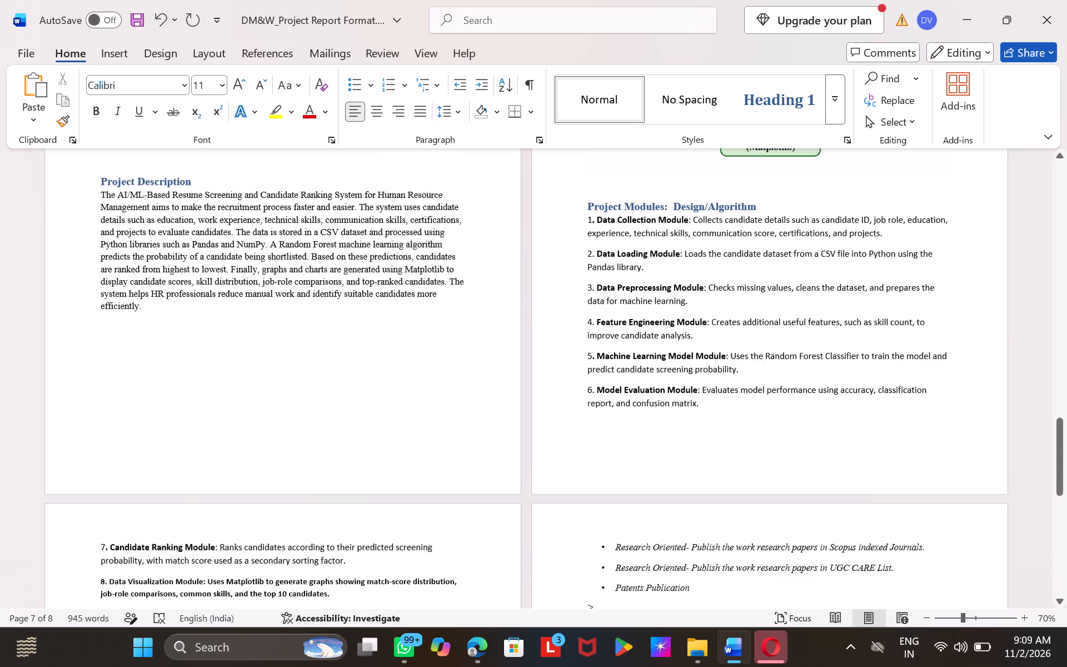
pyautogui.scroll(9, 351, 474)
pyautogui.scroll(-1, 351, 474)
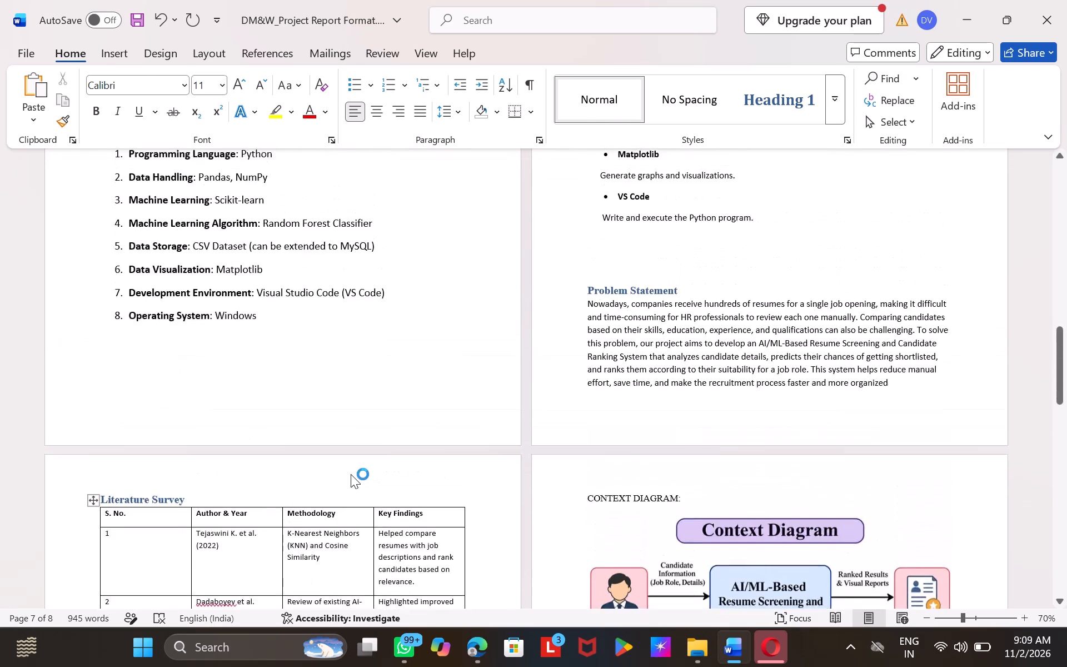
pyautogui.scroll(-4, 351, 474)
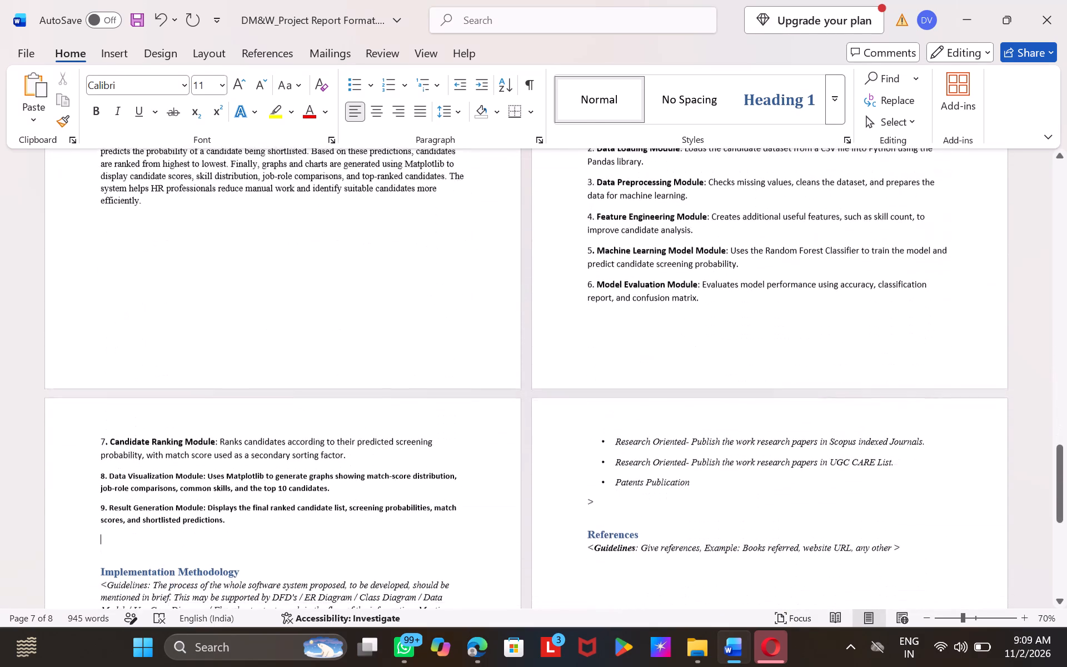
pyautogui.scroll(-2, 351, 474)
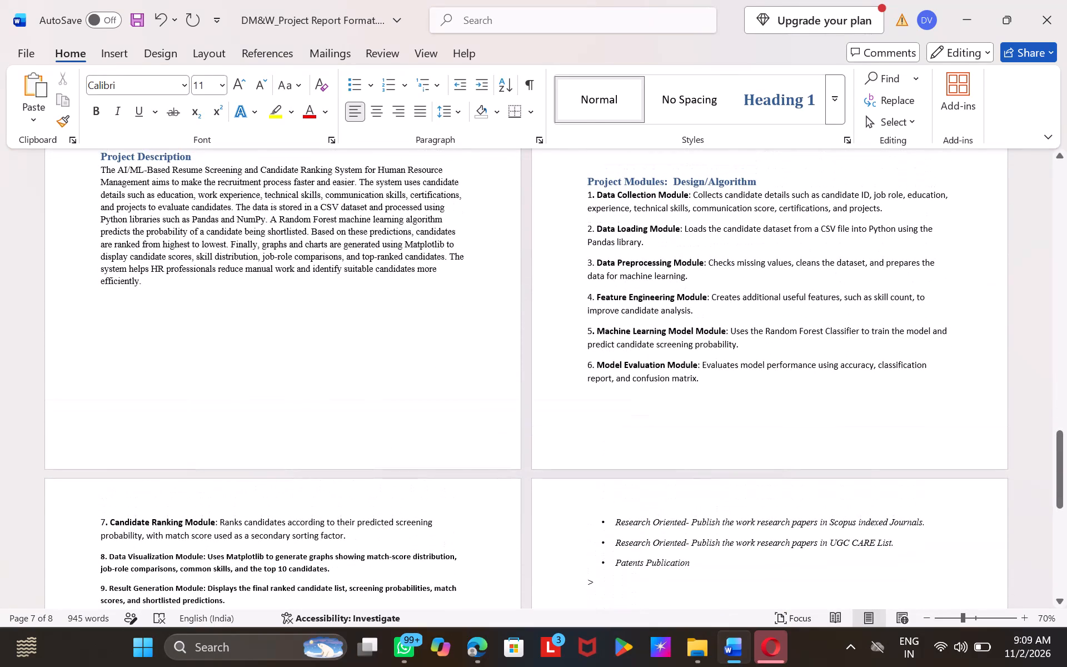
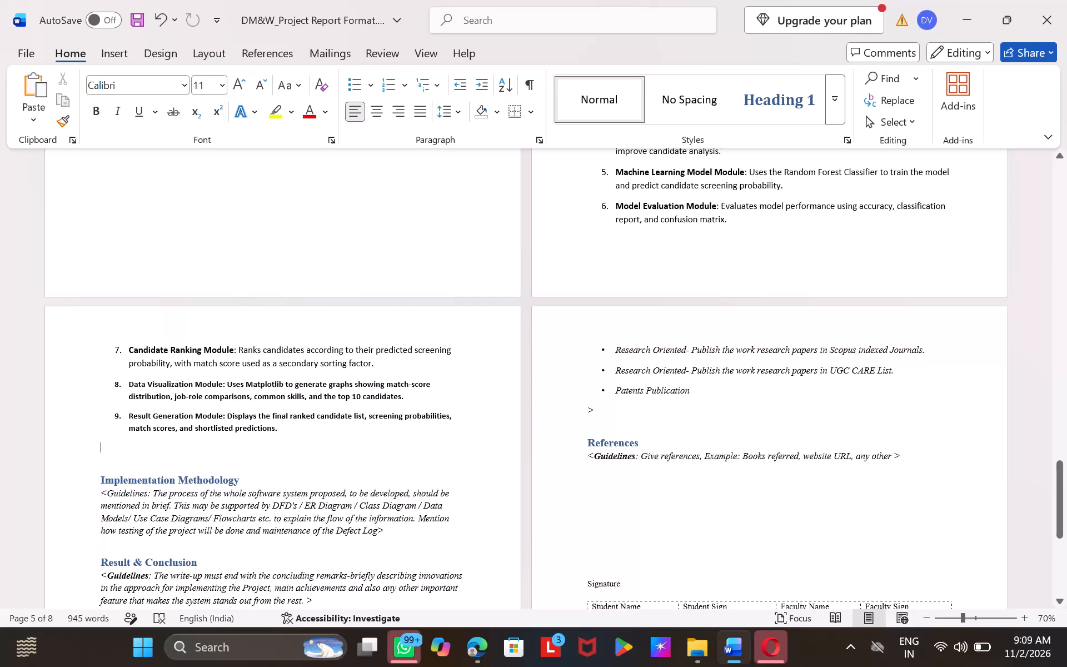
pyautogui.scroll(-4, 484, 253)
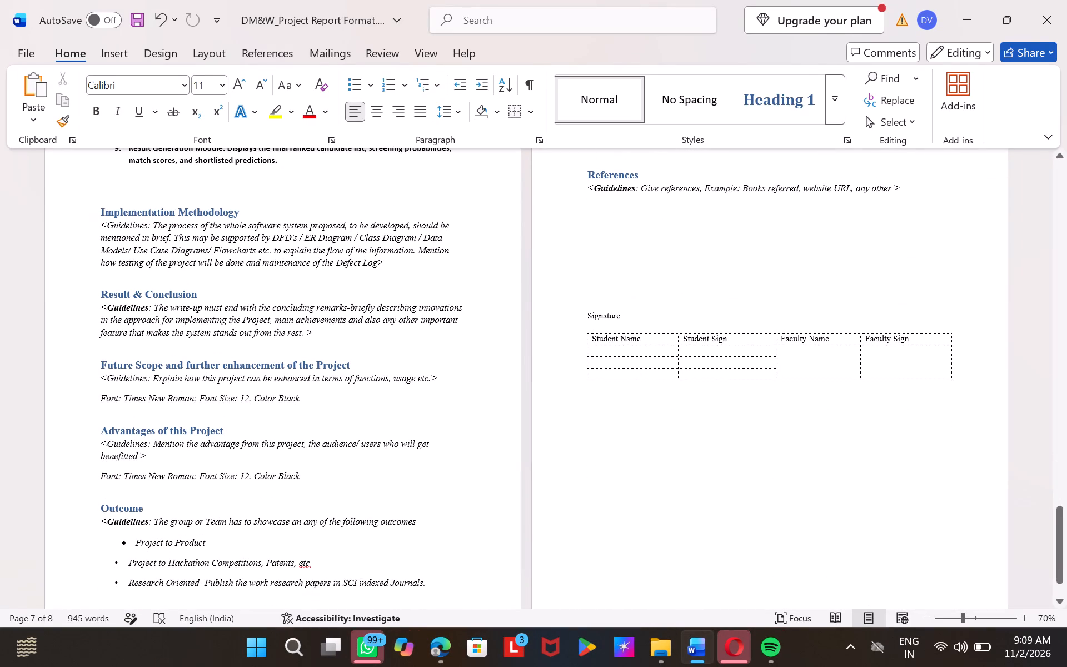
pyautogui.moveTo(100, 225); pyautogui.dragTo(432, 266)
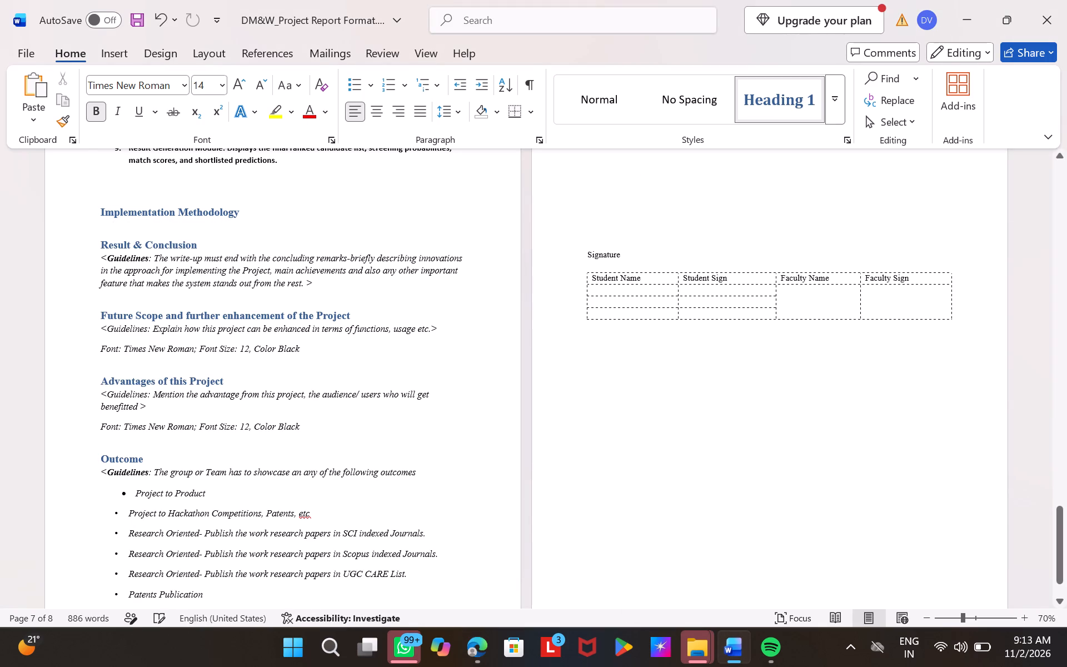
pyautogui.click(240, 210)
pyautogui.press('Return')
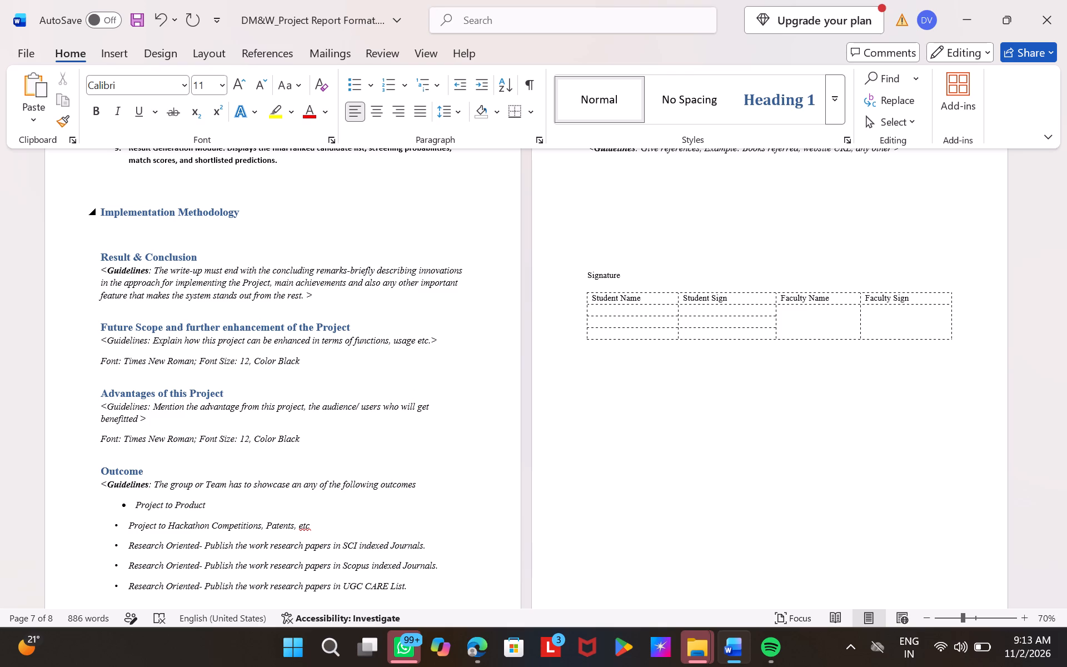
pyautogui.hotkey('ctrl', 'v')
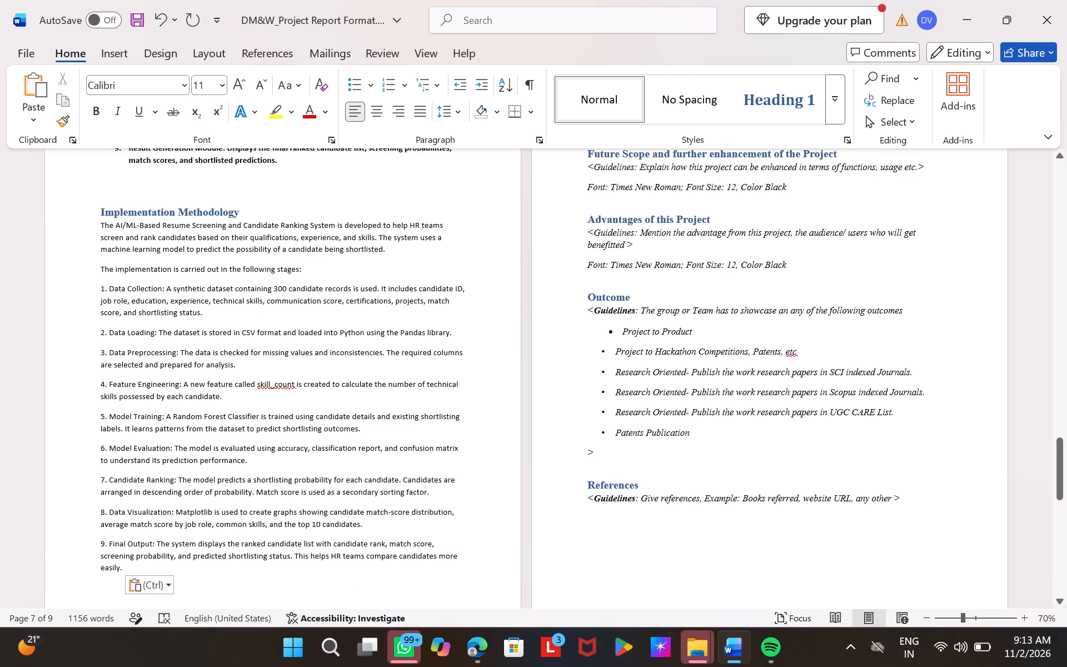
# Increase the nine implementation stages, Data Collection through Final Output, to font size 12 and format them as a numbered list.
pyautogui.moveTo(99, 288); pyautogui.dragTo(265, 497)
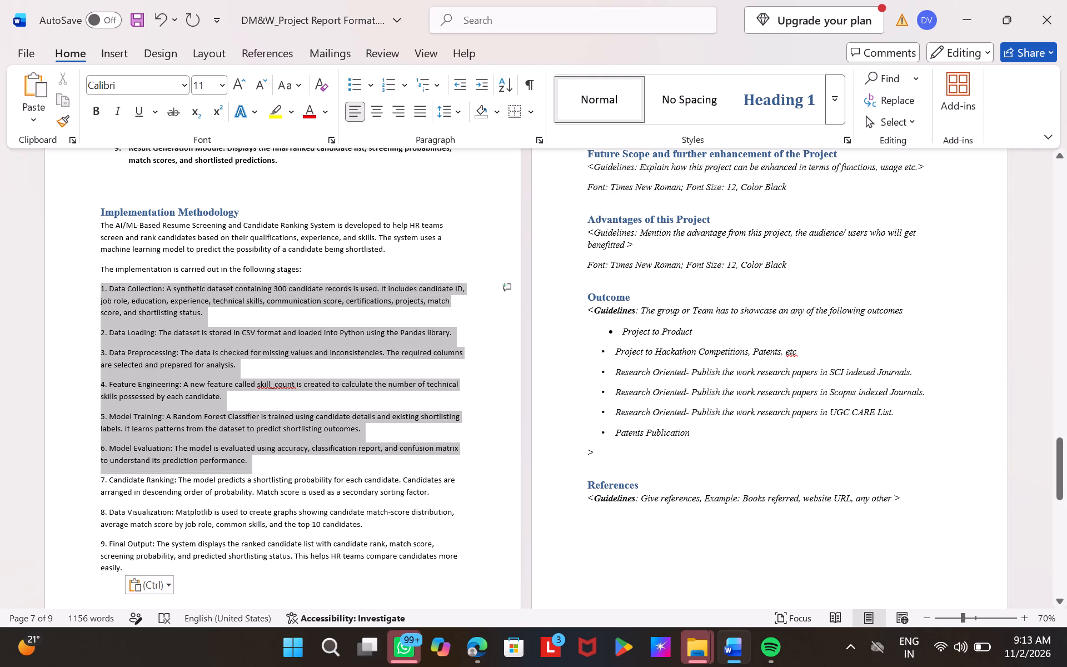
pyautogui.moveTo(265, 497); pyautogui.dragTo(315, 566)
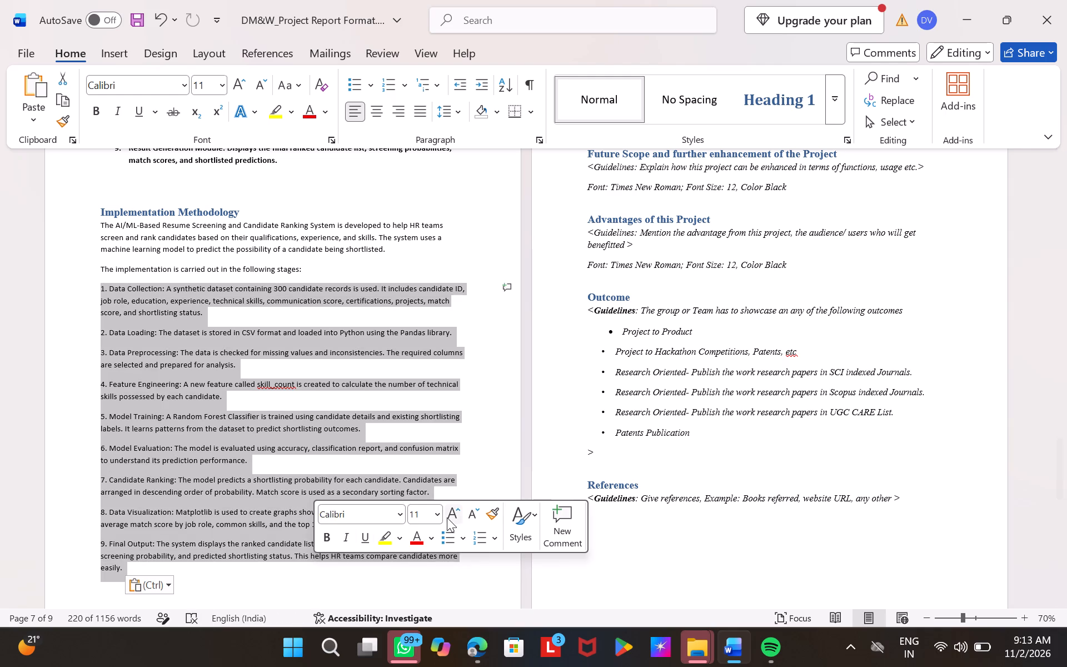
pyautogui.click(447, 517)
pyautogui.click(475, 542)
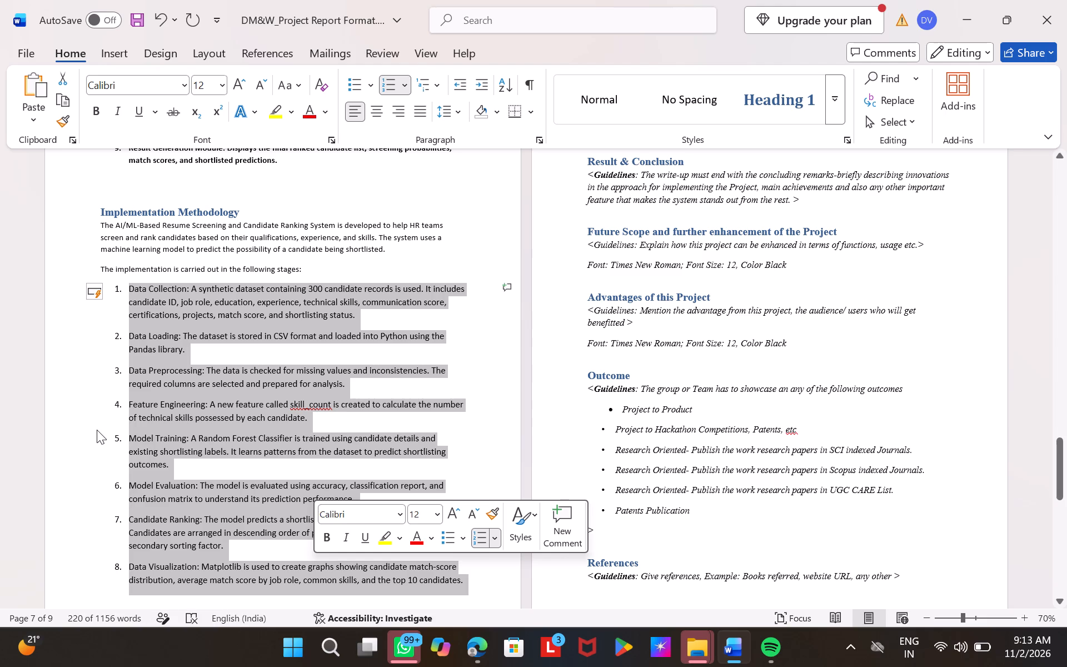
pyautogui.click(243, 355)
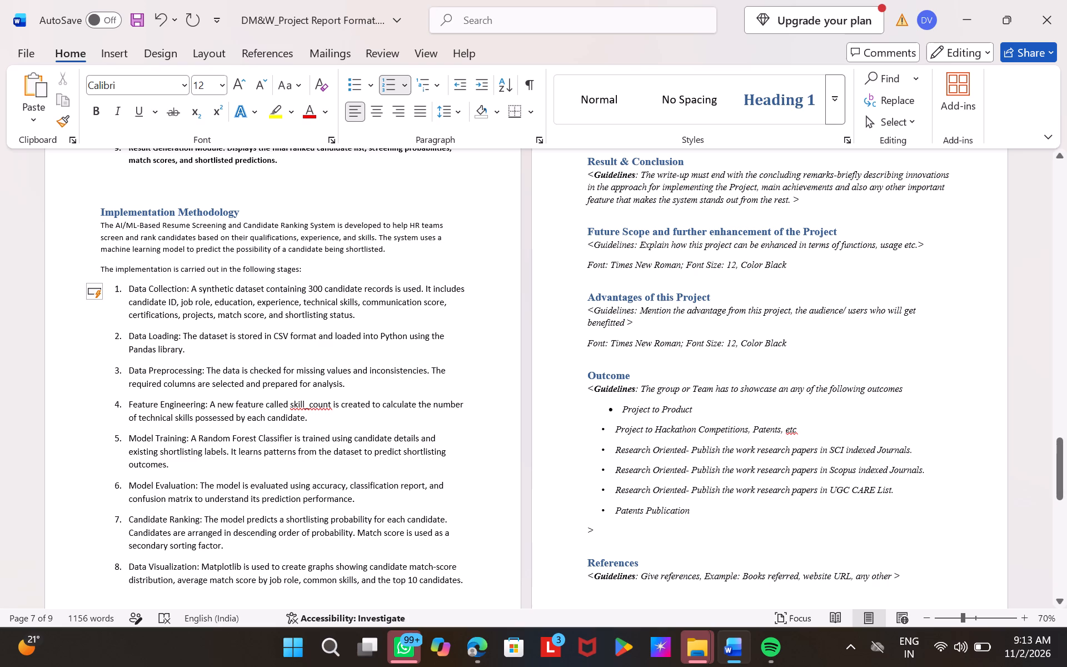
# Bold the first five stage names: Data Collection, Data Loading, Data Preprocessing, Feature Engineering and Model Training.
pyautogui.moveTo(127, 287); pyautogui.dragTo(174, 290)
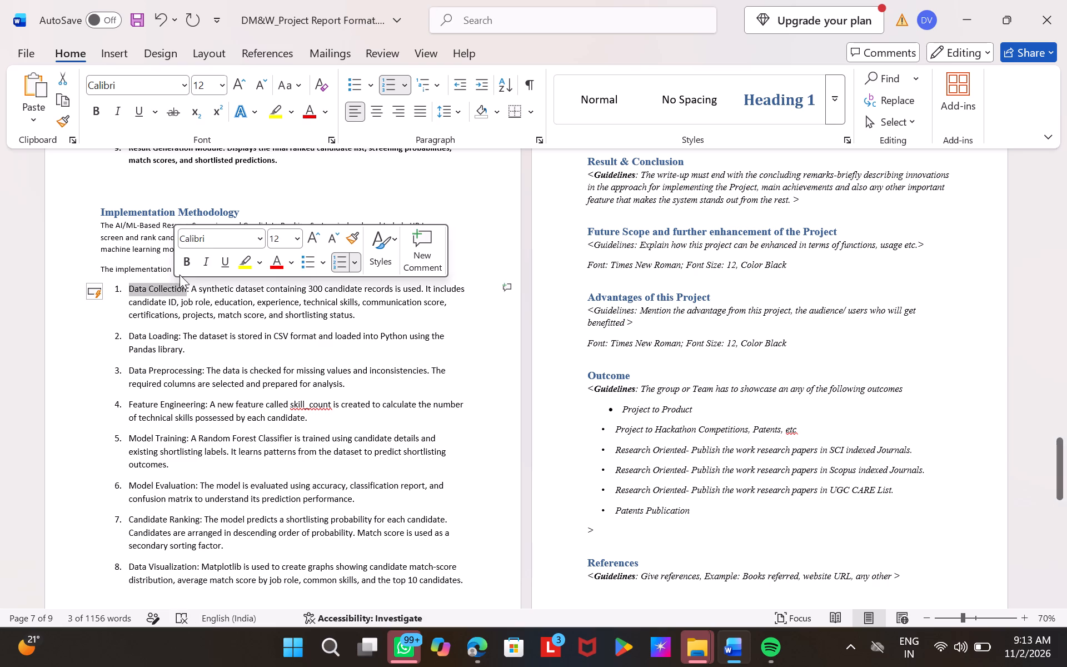
pyautogui.click(183, 268)
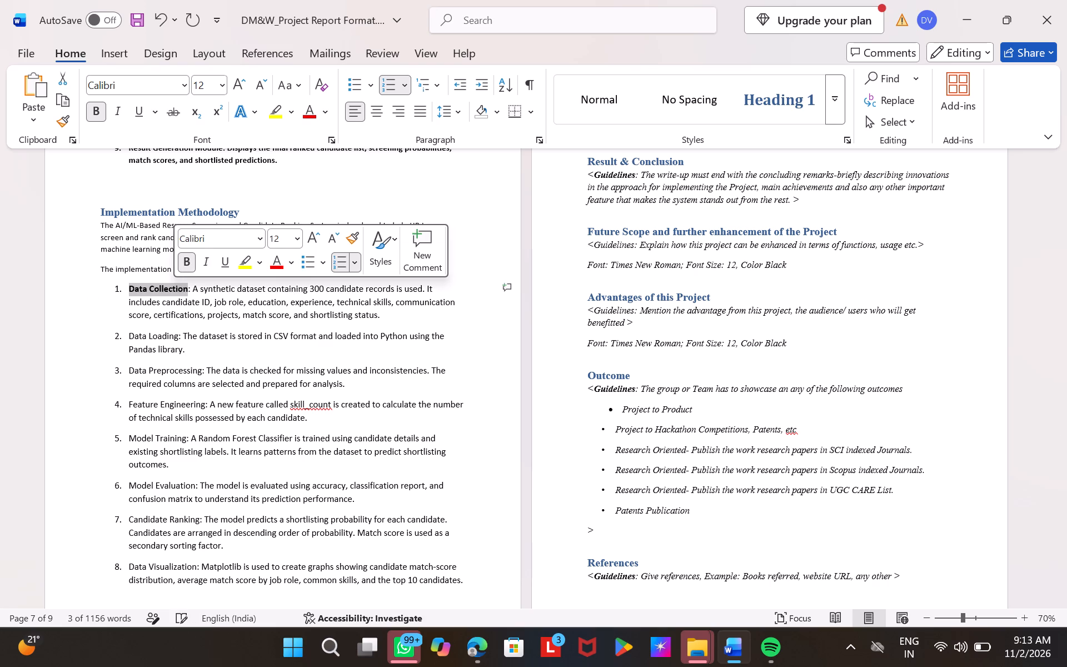
pyautogui.click(128, 332)
pyautogui.moveTo(128, 332); pyautogui.dragTo(163, 337)
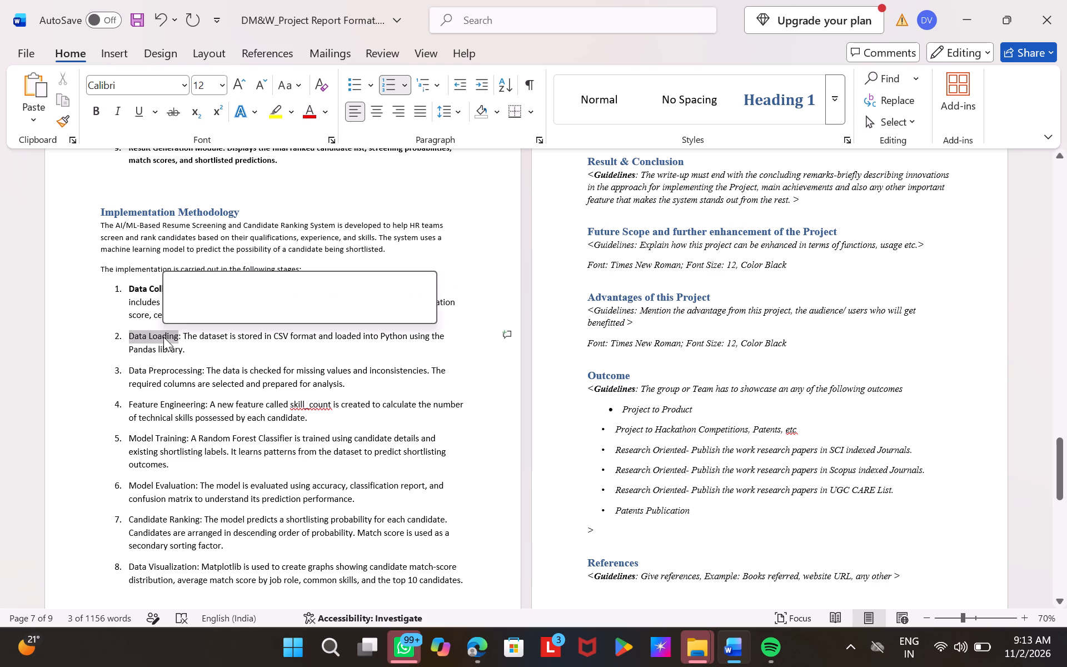
pyautogui.click(178, 311)
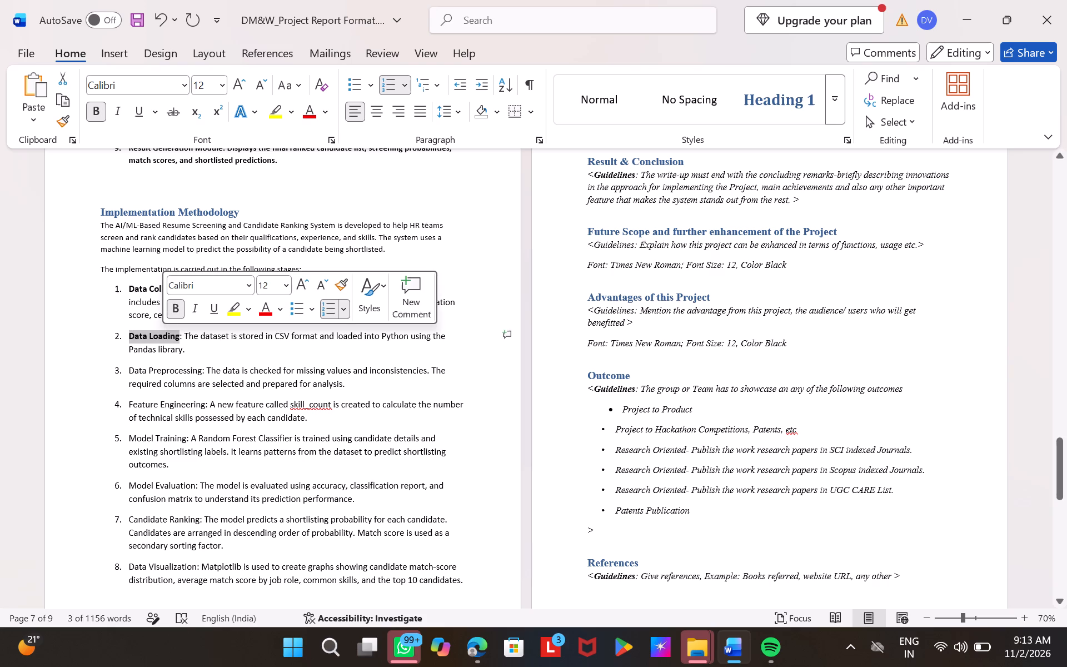
pyautogui.moveTo(127, 366); pyautogui.dragTo(180, 369)
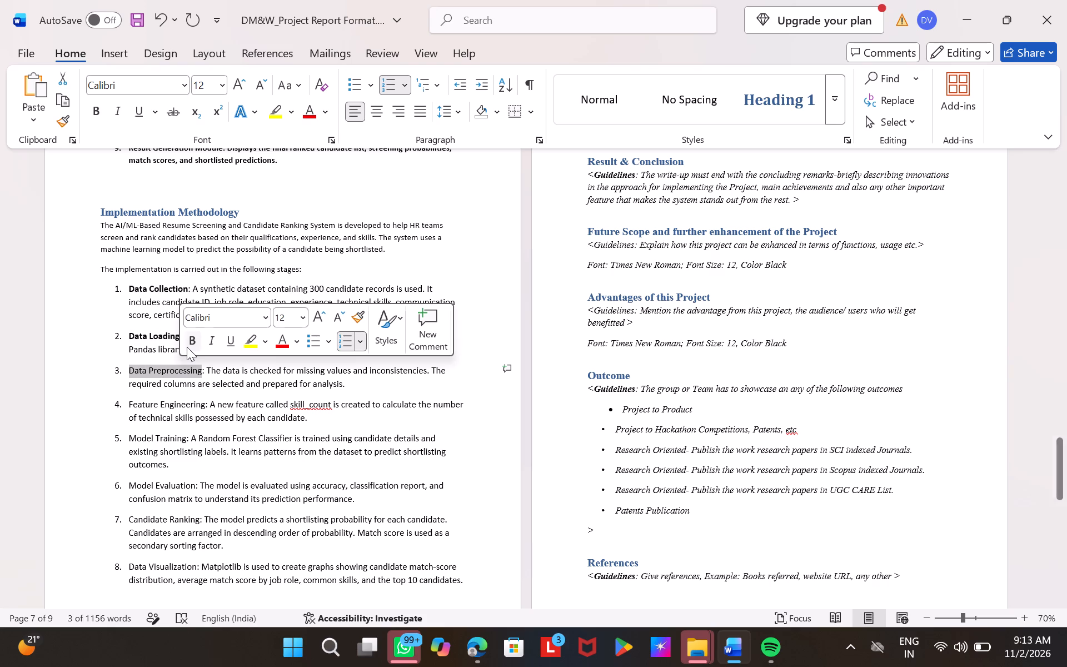
pyautogui.click(187, 347)
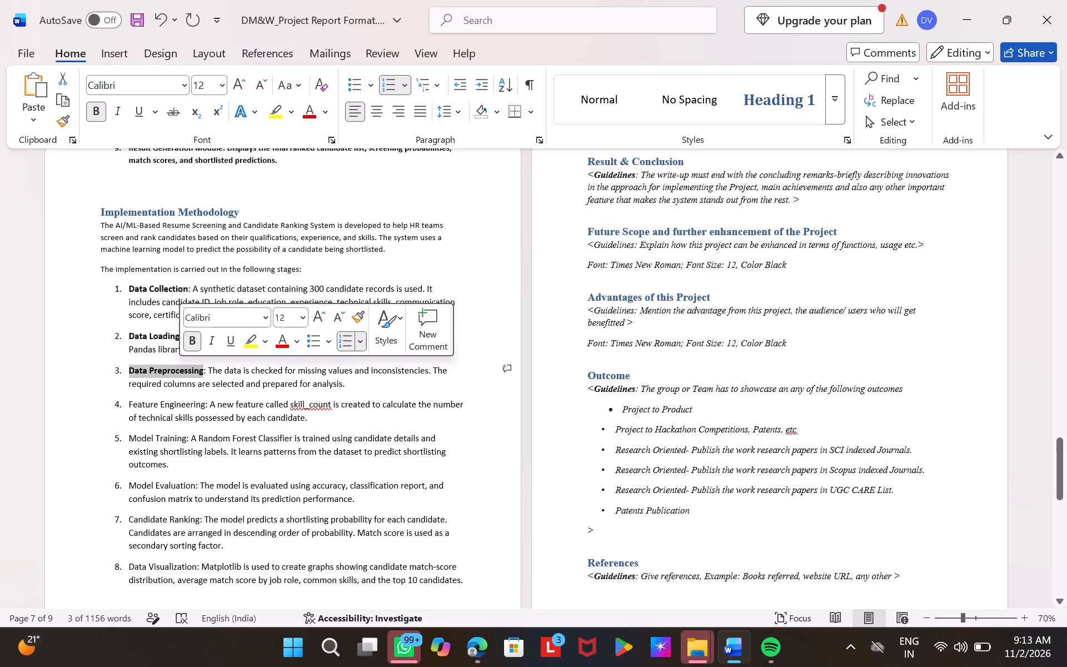
pyautogui.moveTo(126, 404); pyautogui.dragTo(210, 403)
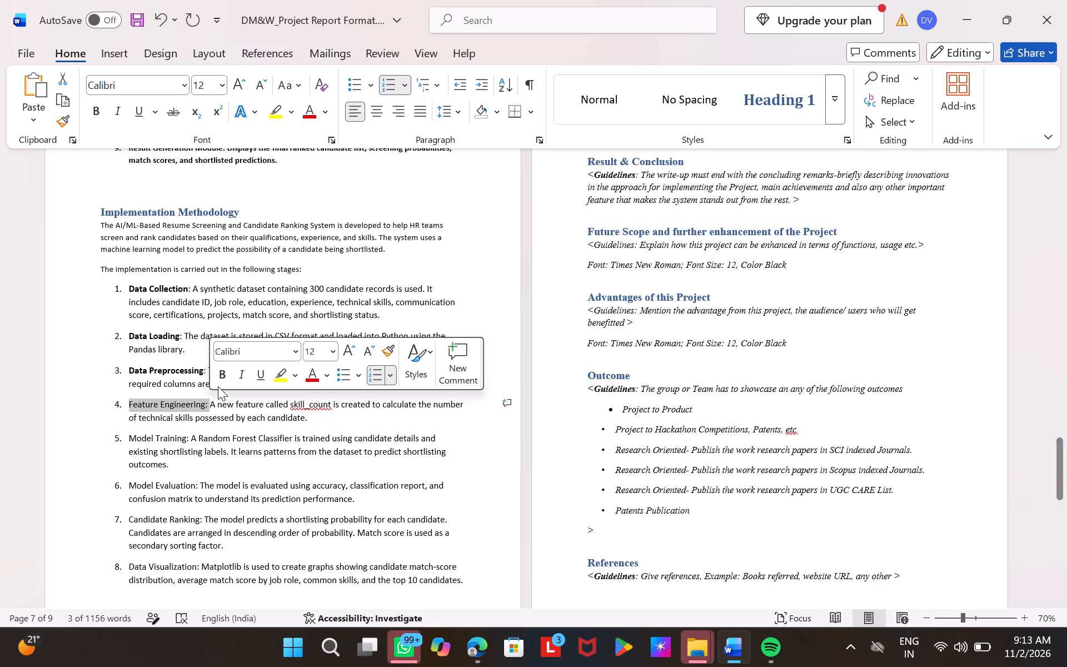
pyautogui.click(218, 376)
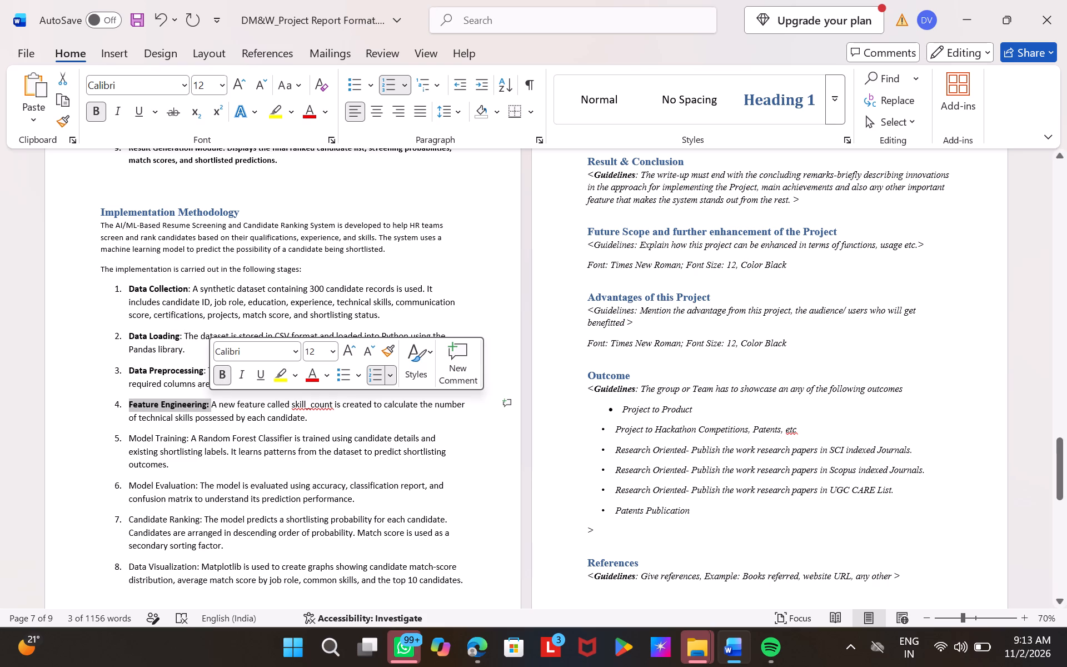
pyautogui.moveTo(124, 439); pyautogui.dragTo(180, 441)
pyautogui.click(191, 413)
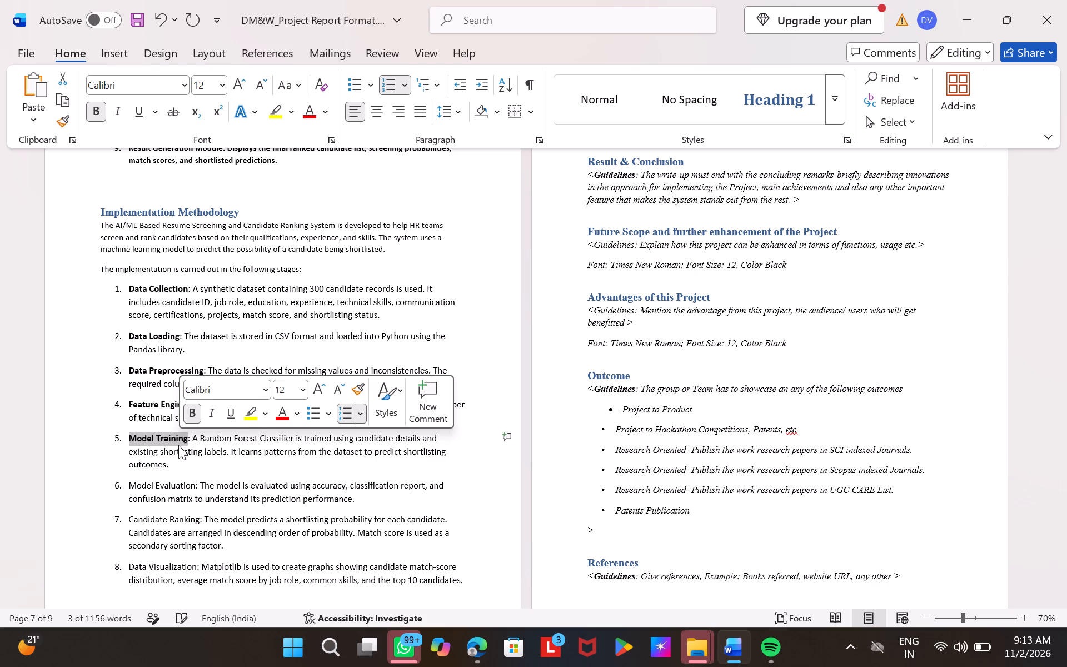
# Bold the remaining stage names: Model Evaluation, Candidate Ranking, Data Visualization and Final Output.
pyautogui.moveTo(127, 484); pyautogui.dragTo(188, 486)
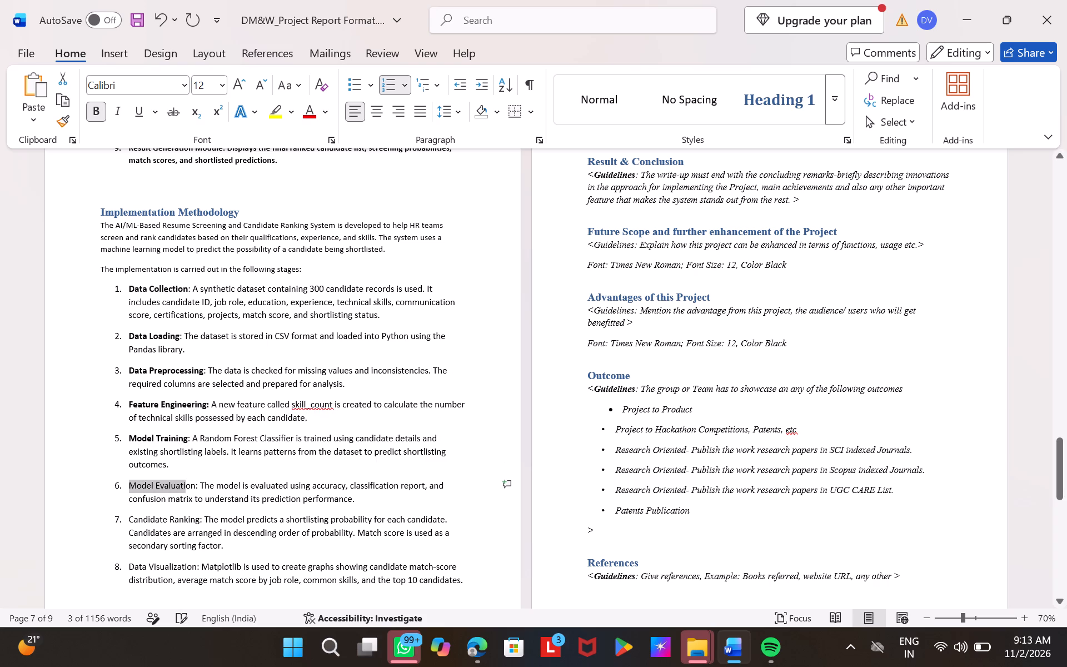
pyautogui.moveTo(188, 486); pyautogui.dragTo(194, 491)
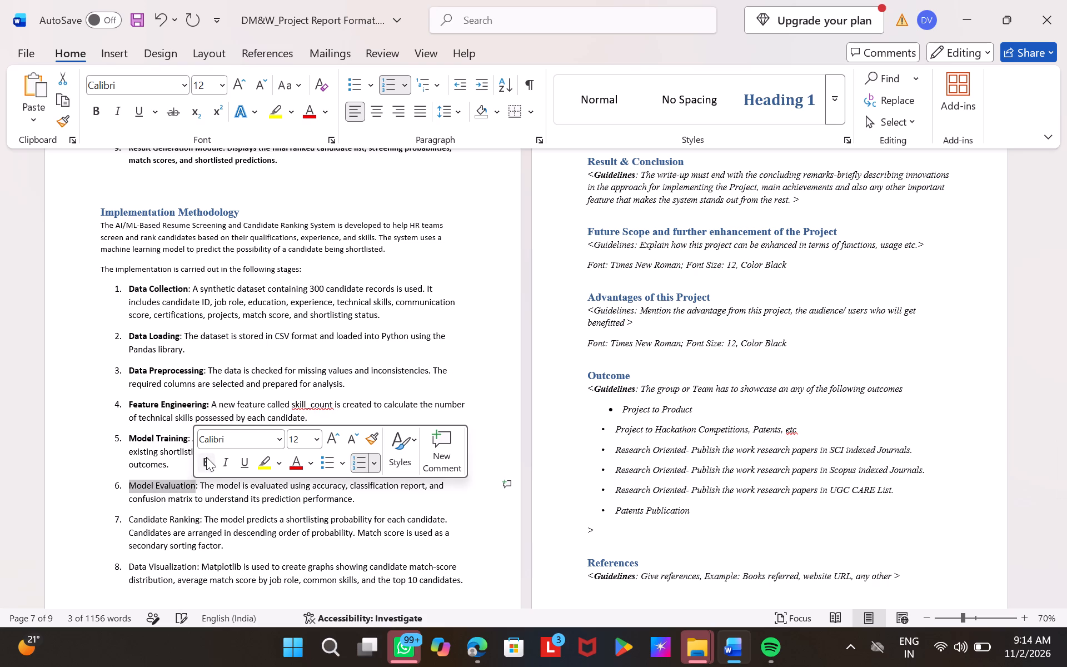
pyautogui.click(206, 457)
pyautogui.moveTo(128, 518); pyautogui.dragTo(192, 521)
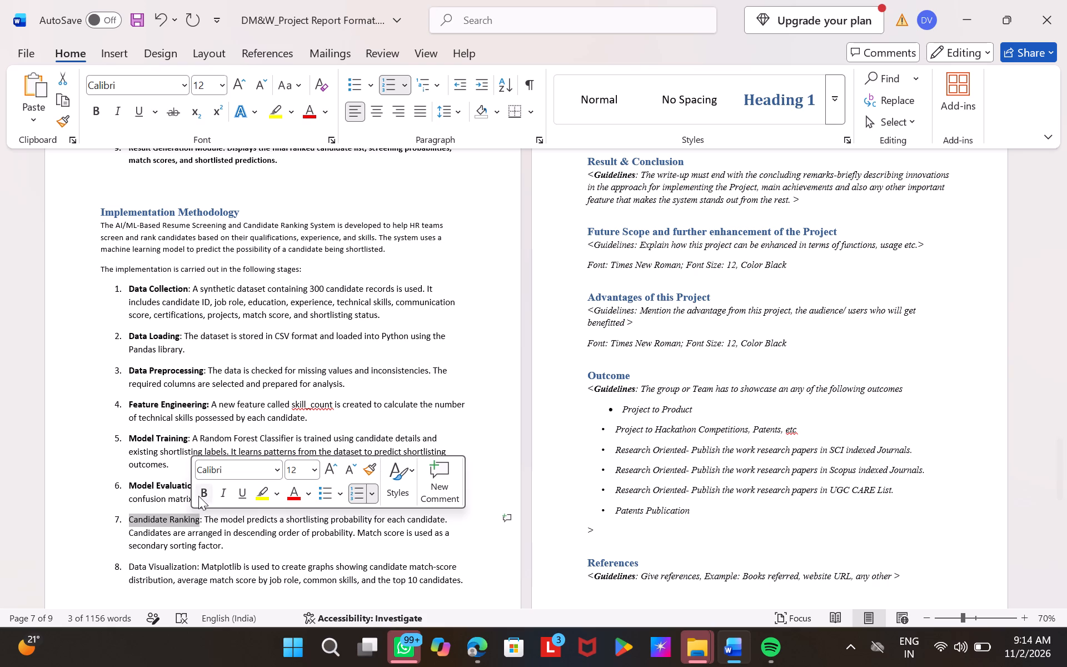
pyautogui.click(198, 495)
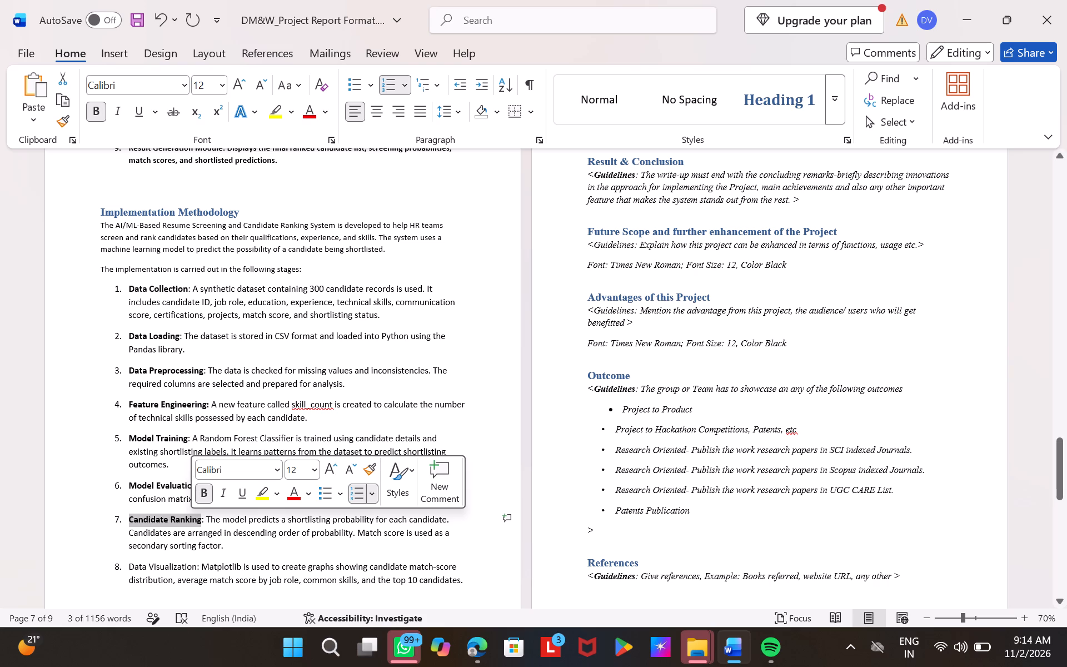
pyautogui.moveTo(127, 564); pyautogui.dragTo(165, 571)
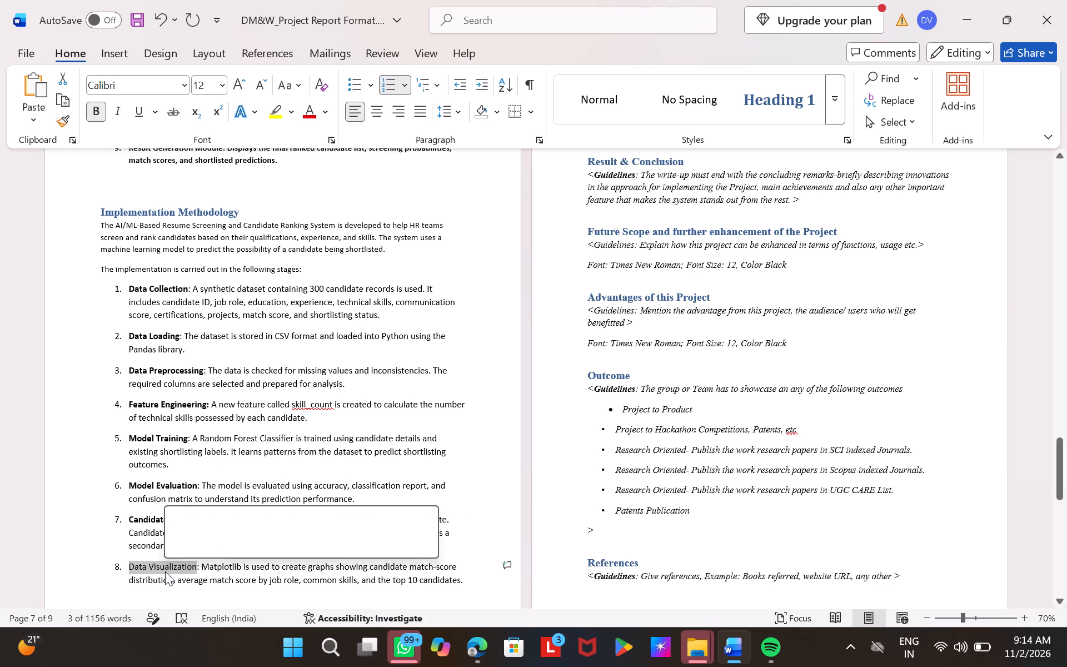
pyautogui.click(178, 536)
pyautogui.click(107, 556)
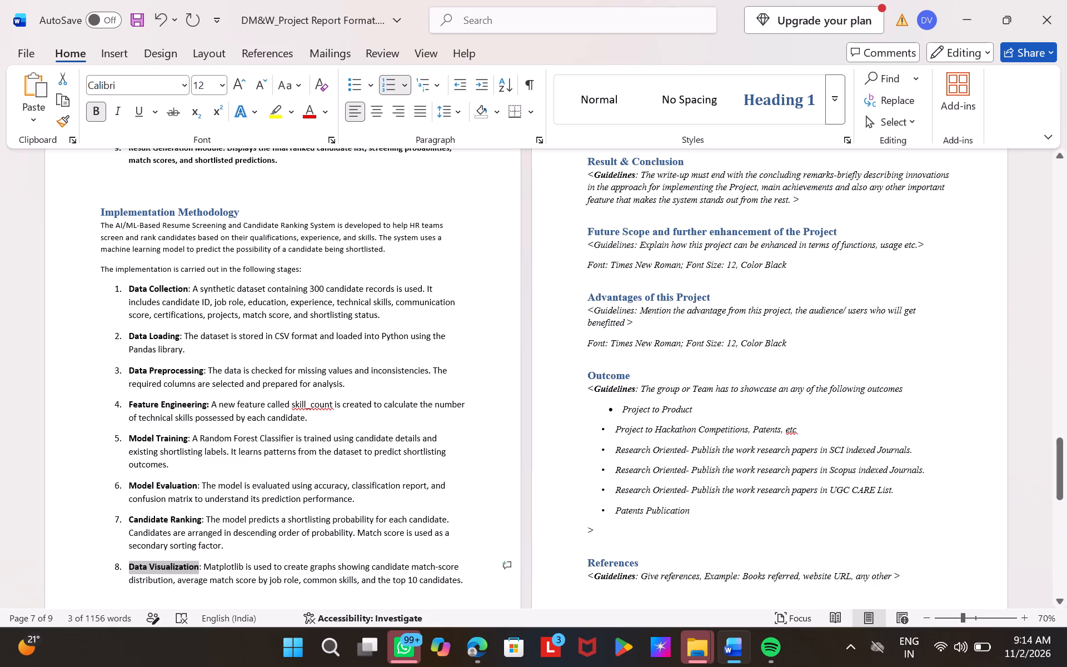
pyautogui.scroll(-2, 107, 556)
pyautogui.scroll(3, 107, 556)
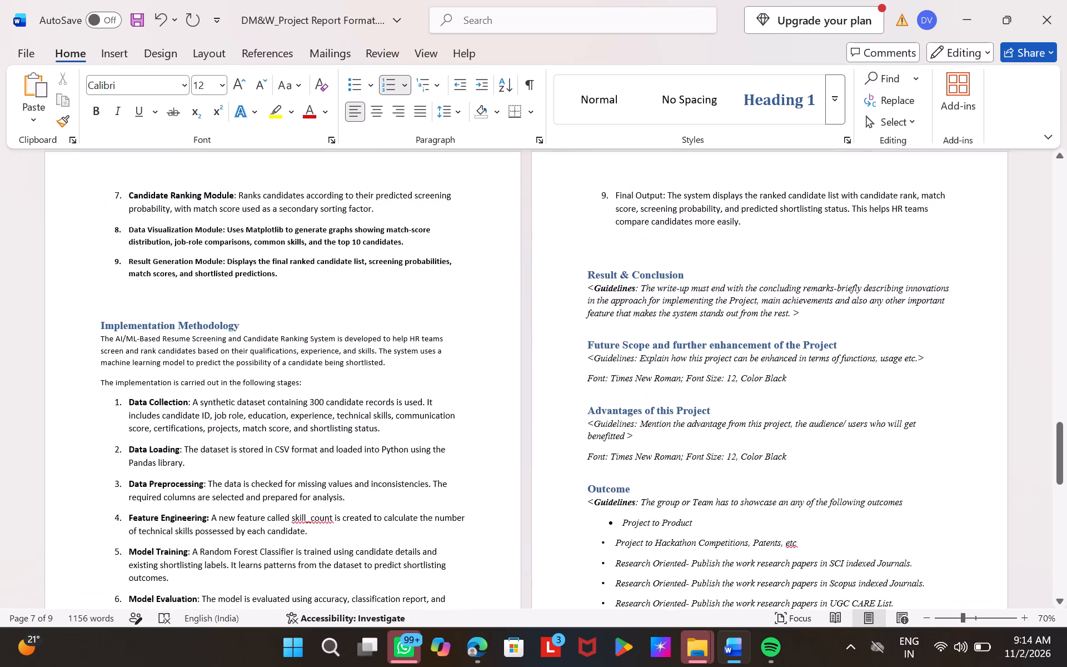
pyautogui.scroll(1, 107, 556)
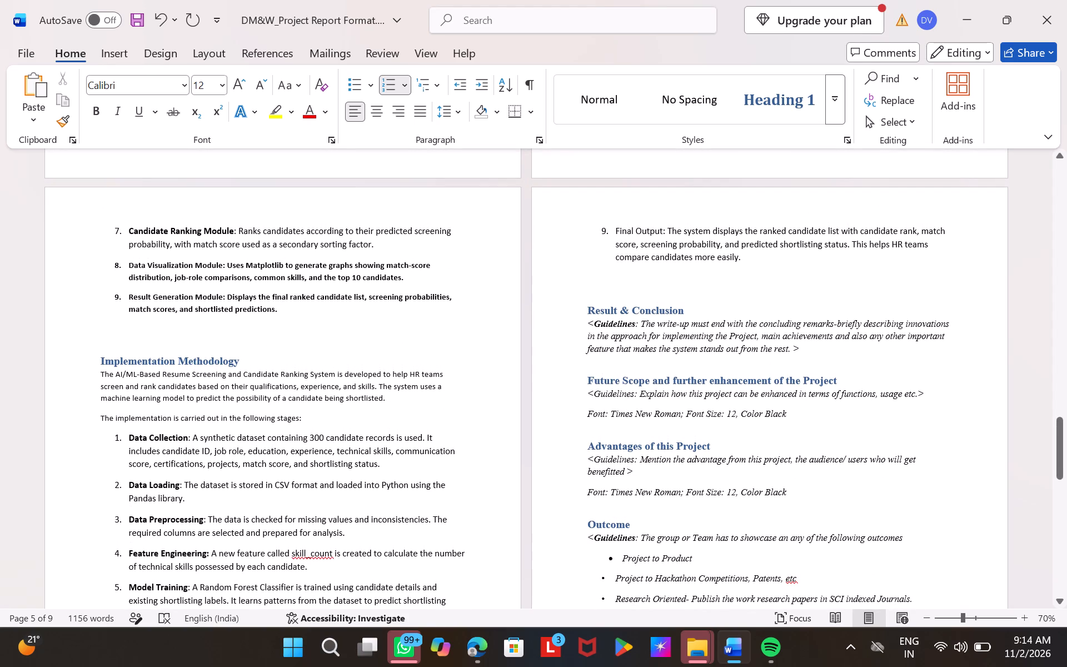
pyautogui.moveTo(615, 230); pyautogui.dragTo(664, 227)
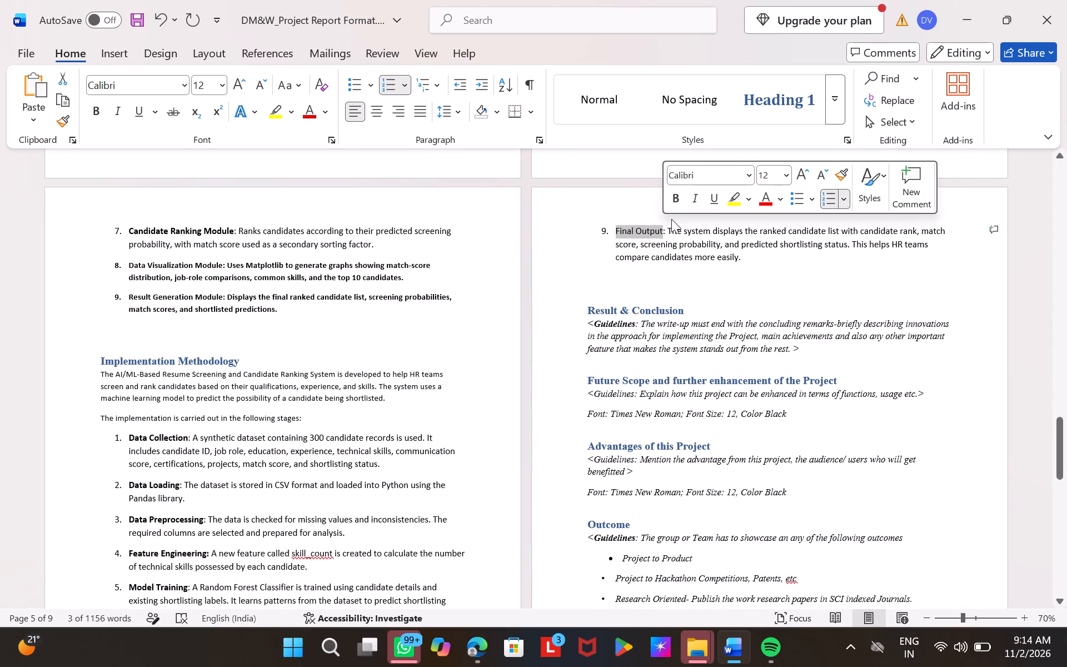
pyautogui.click(672, 197)
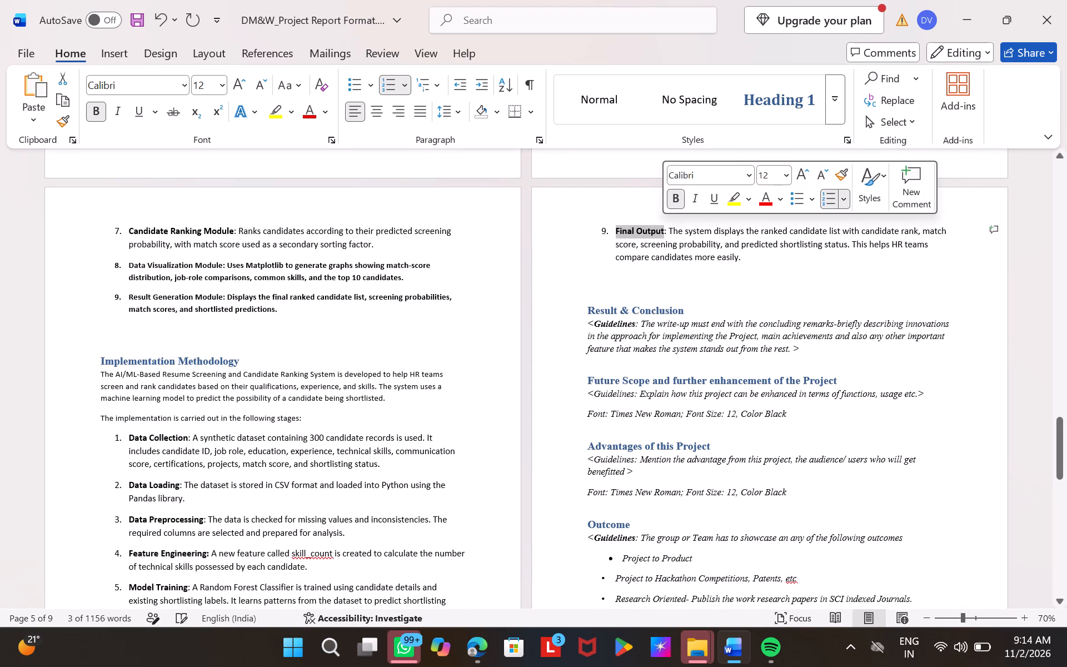
pyautogui.click(577, 257)
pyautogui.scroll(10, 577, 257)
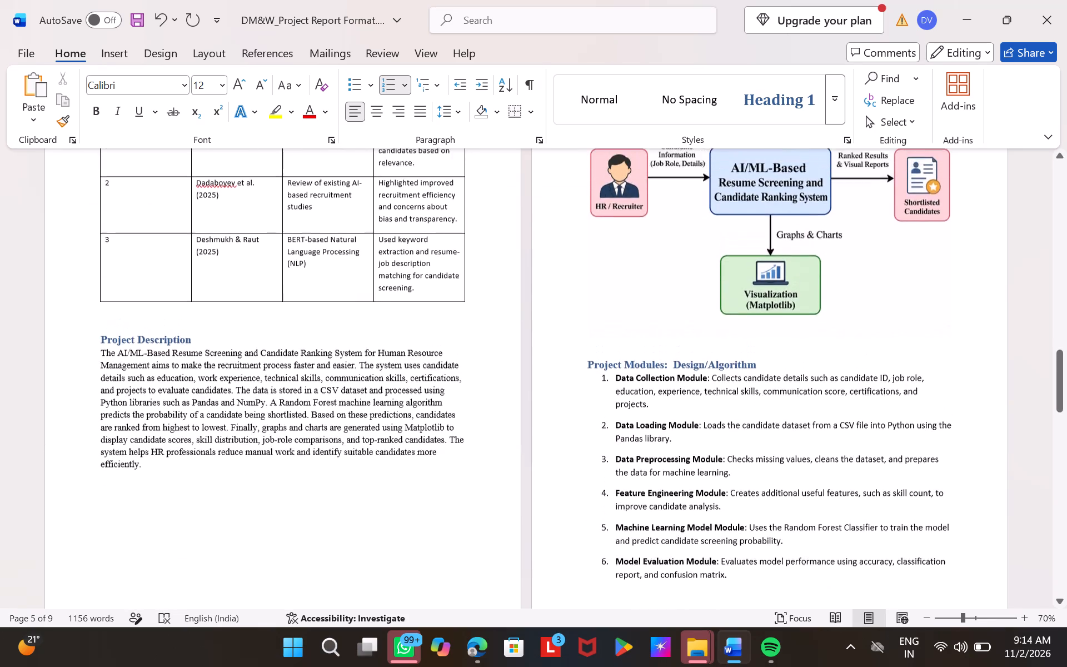
# Look through the whole report, from the title page to the signature table, checking the filled sections and the remaining guideline placeholders.
pyautogui.scroll(3, 577, 257)
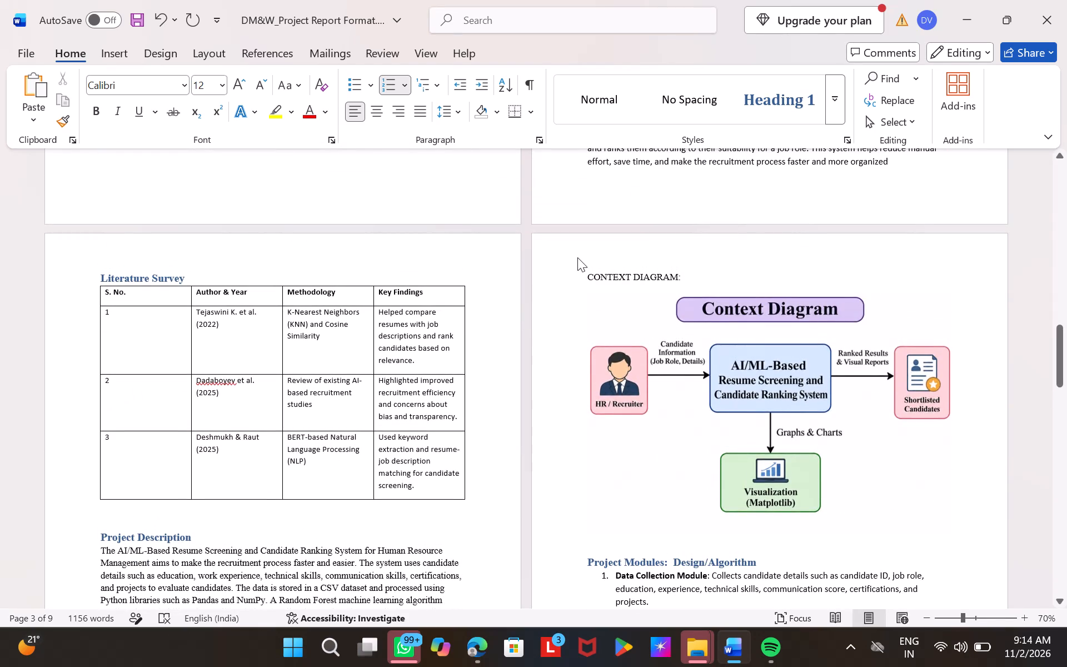
pyautogui.scroll(-2, 577, 257)
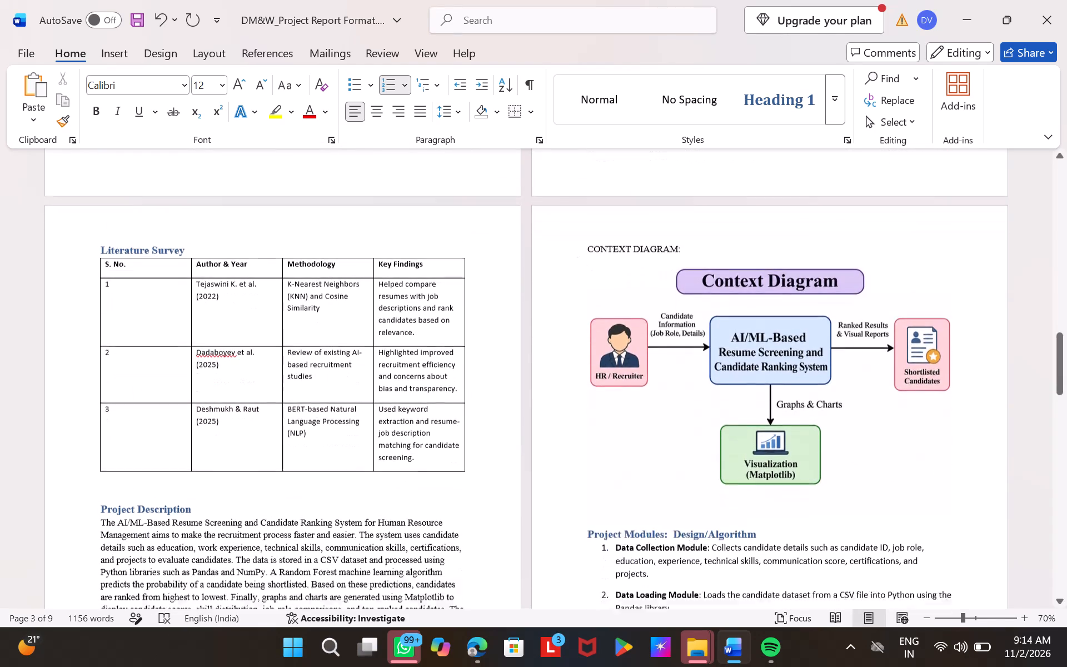
pyautogui.scroll(-3, 577, 257)
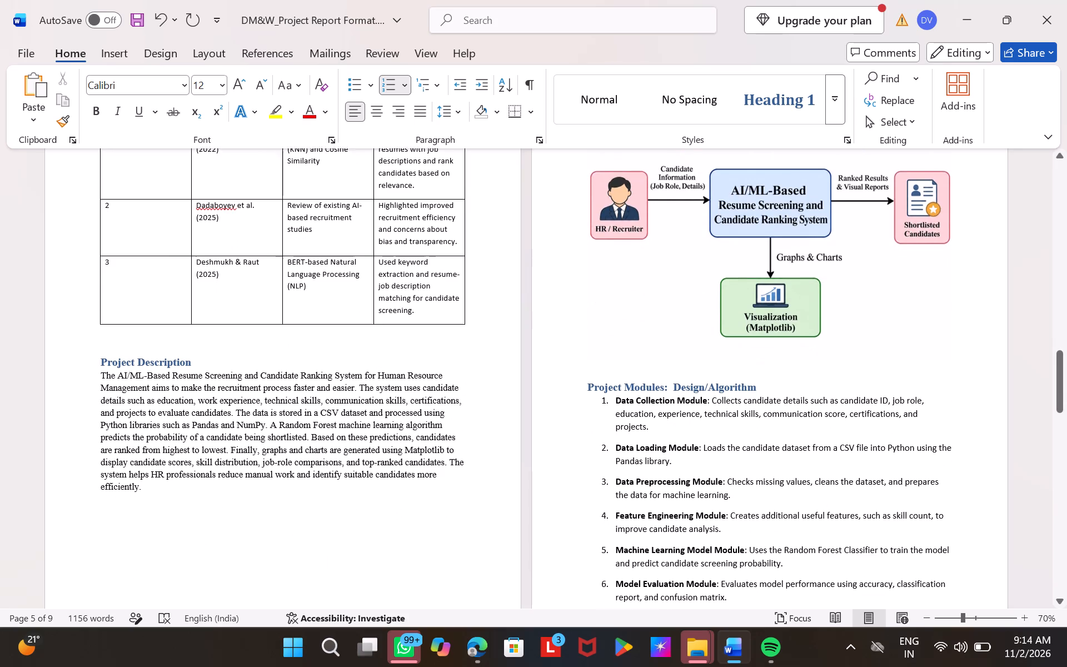
pyautogui.scroll(-1, 577, 257)
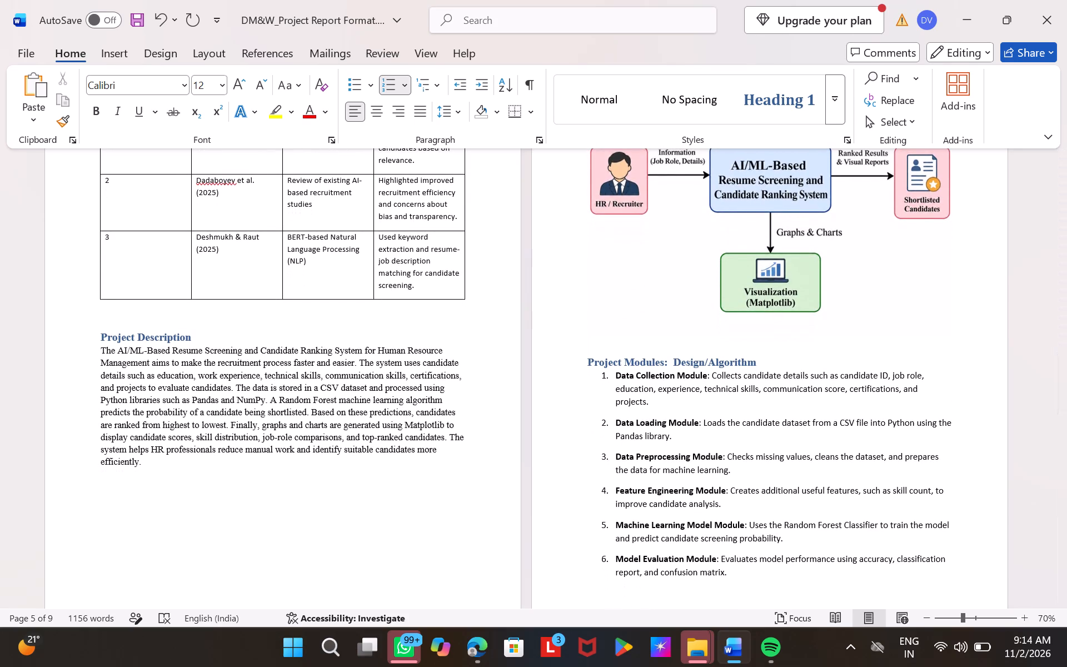
pyautogui.scroll(-6, 577, 257)
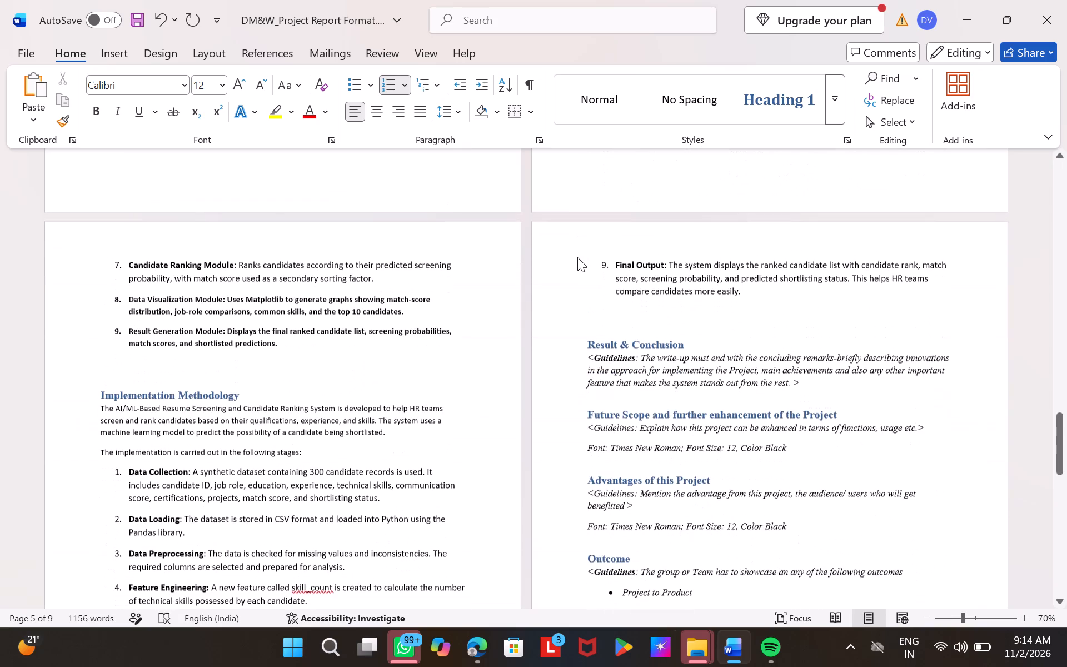
pyautogui.scroll(-5, 577, 257)
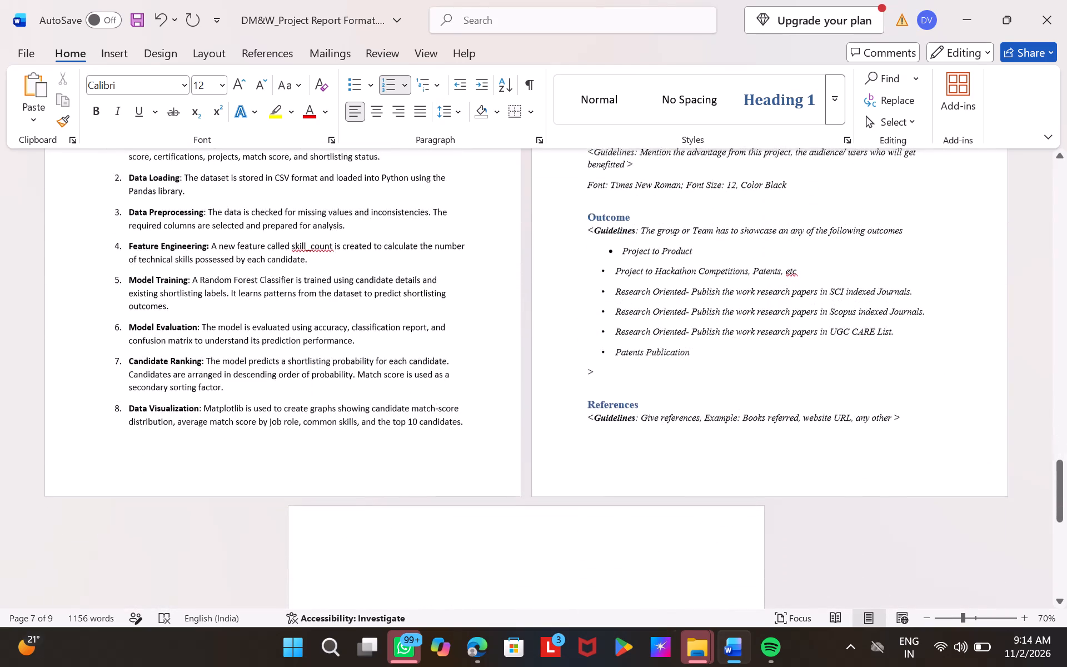
pyautogui.scroll(12, 577, 257)
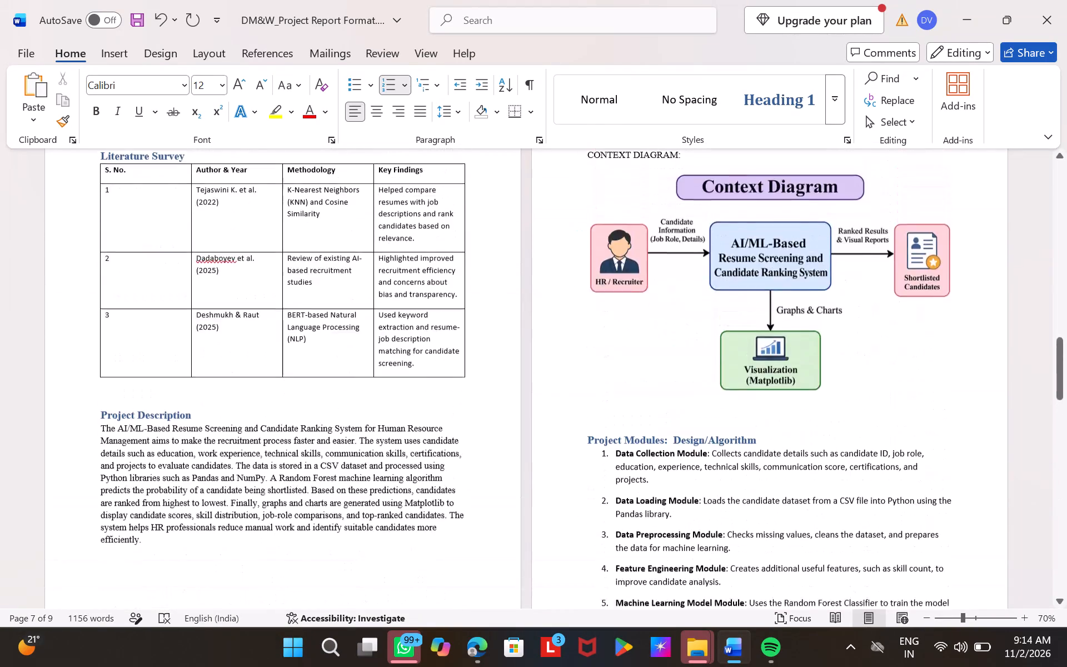
pyautogui.scroll(19, 577, 257)
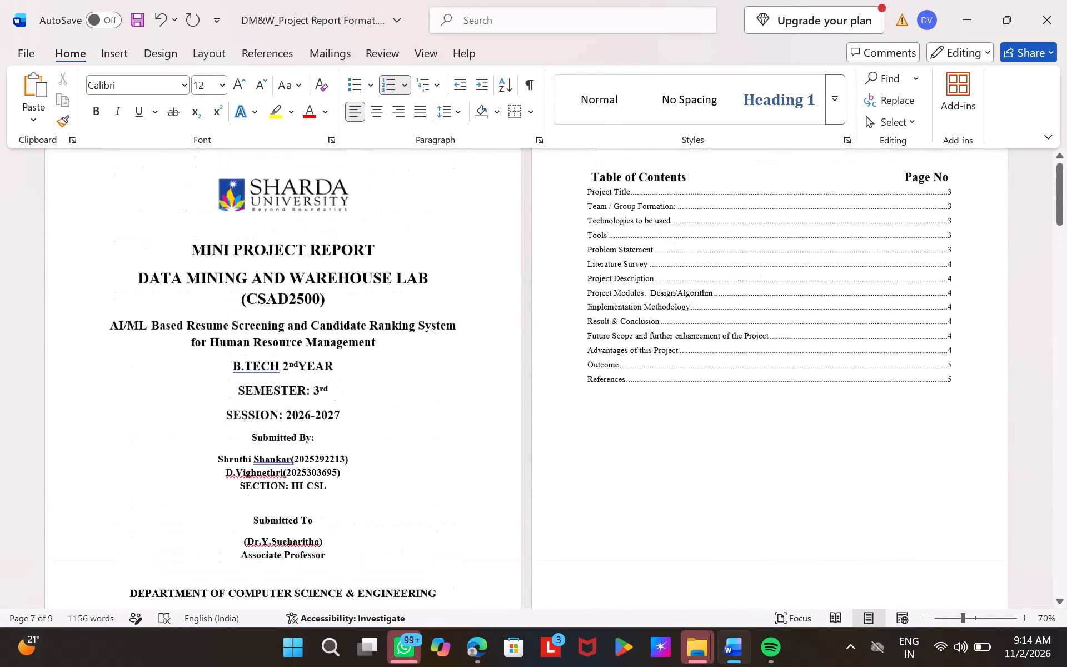
pyautogui.scroll(-13, 577, 257)
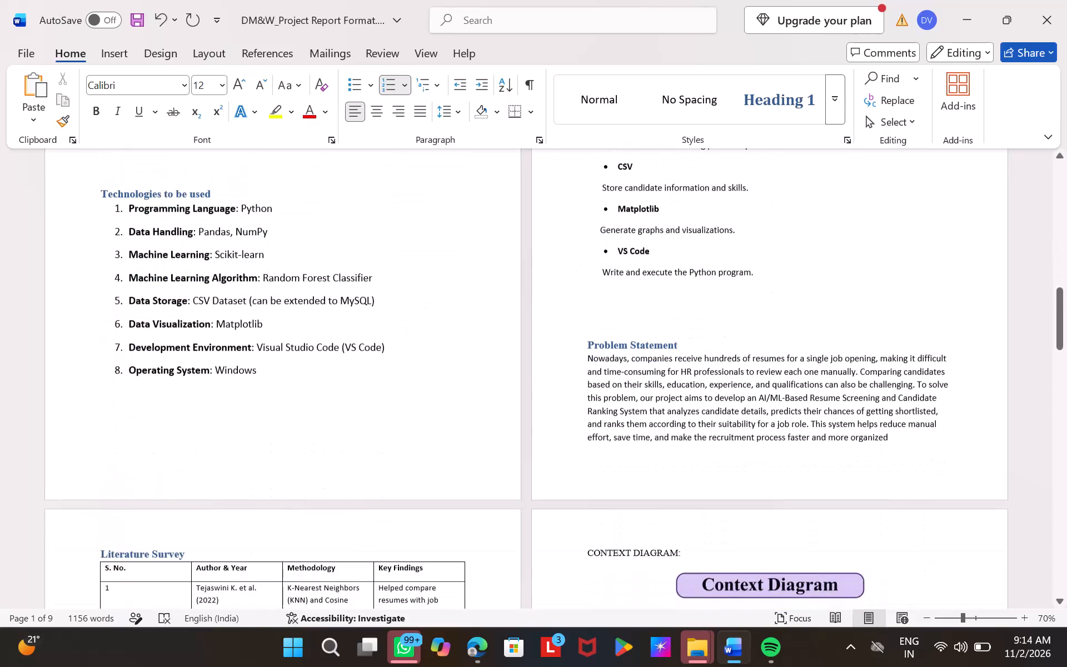
pyautogui.scroll(-12, 577, 257)
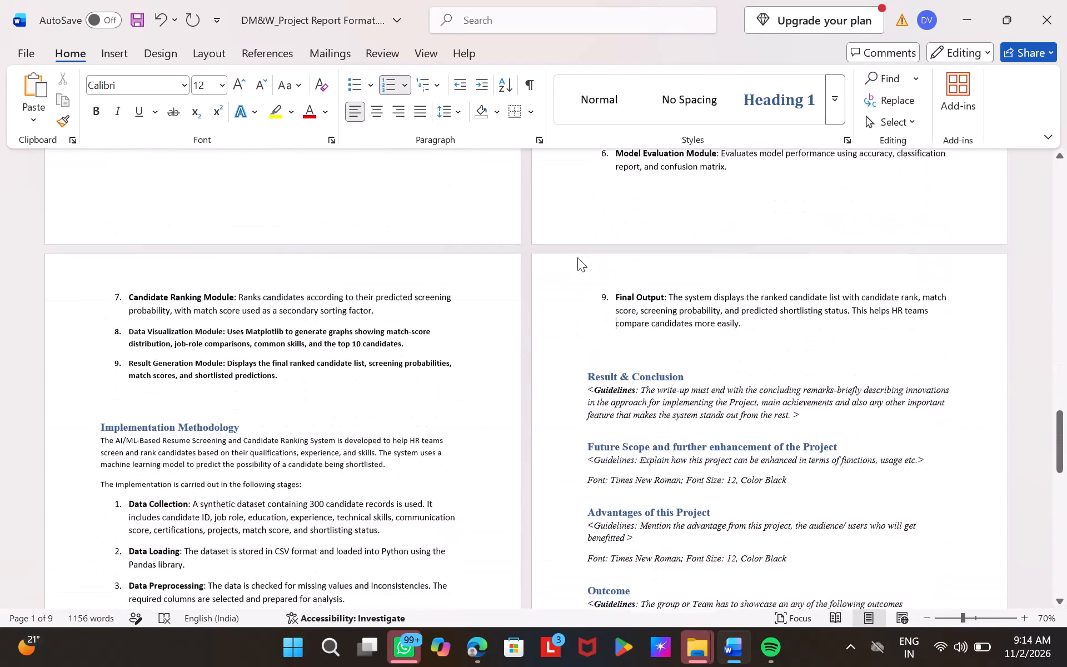
pyautogui.scroll(-7, 577, 257)
pyautogui.scroll(1, 577, 257)
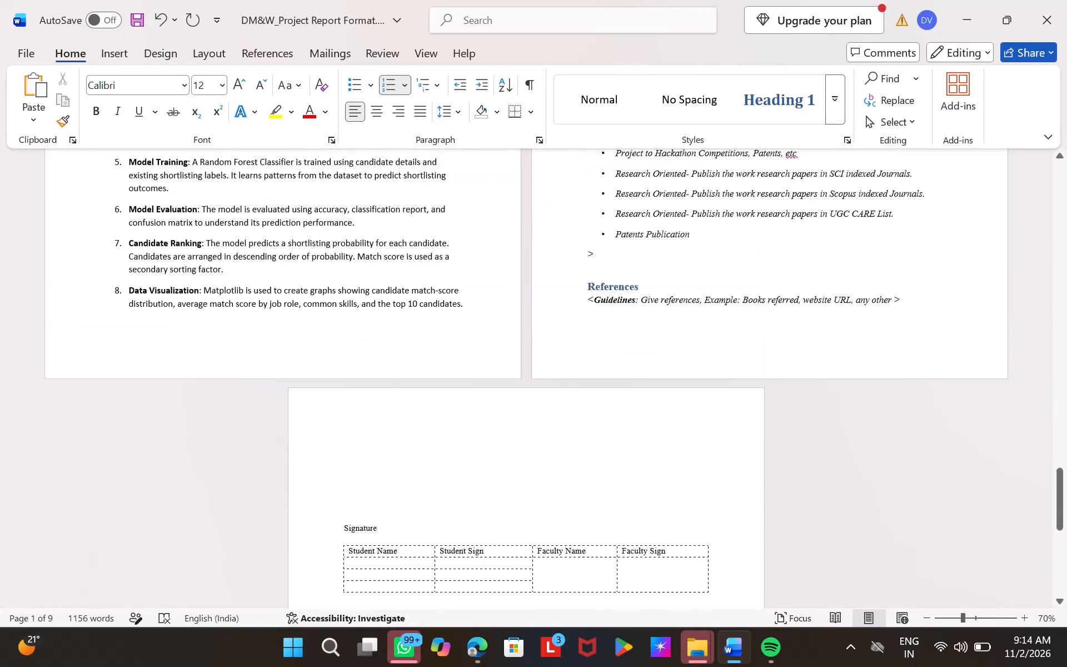
pyautogui.scroll(8, 577, 257)
pyautogui.scroll(-1, 577, 257)
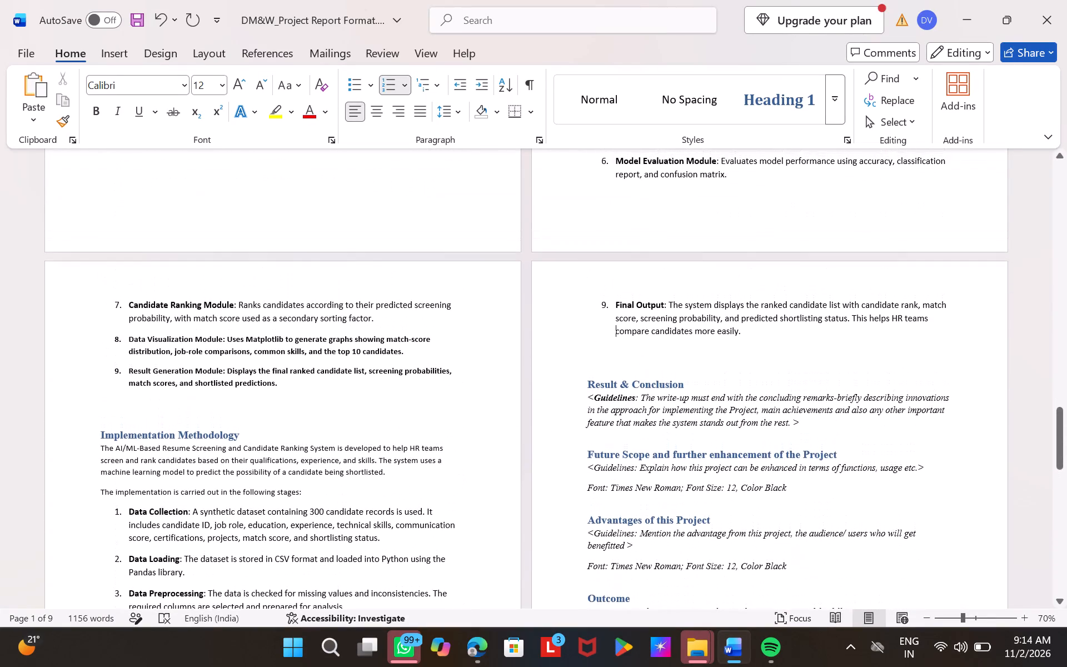
pyautogui.scroll(-1, 577, 257)
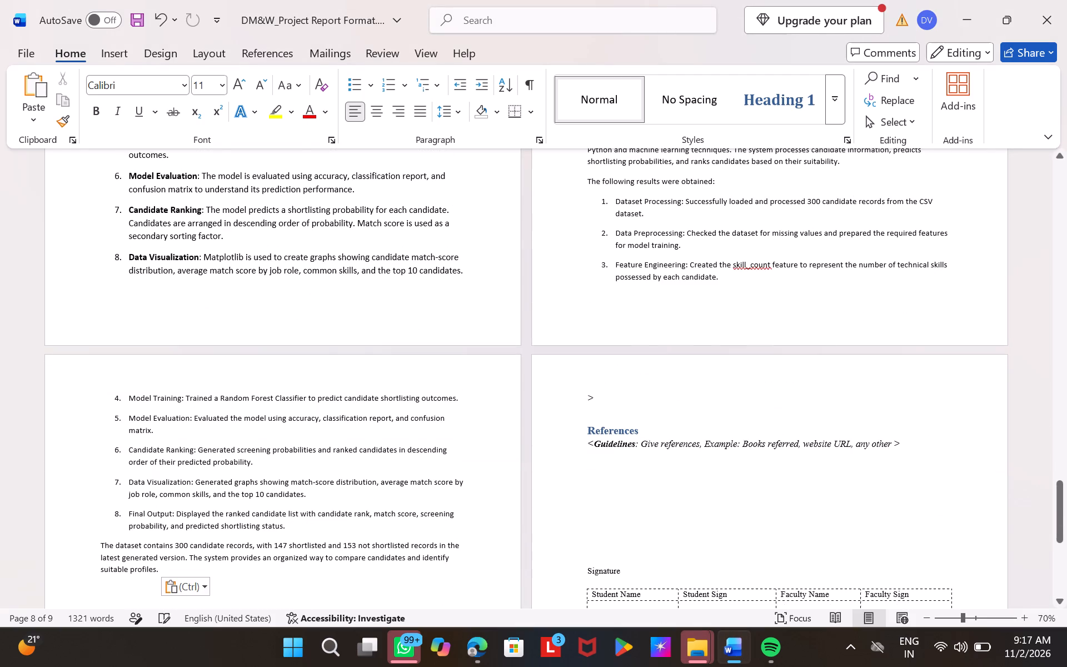
# Bold the labels Dataset Processing, Data Preprocessing and Feature Engineering in the pasted results list.
pyautogui.scroll(4, 590, 498)
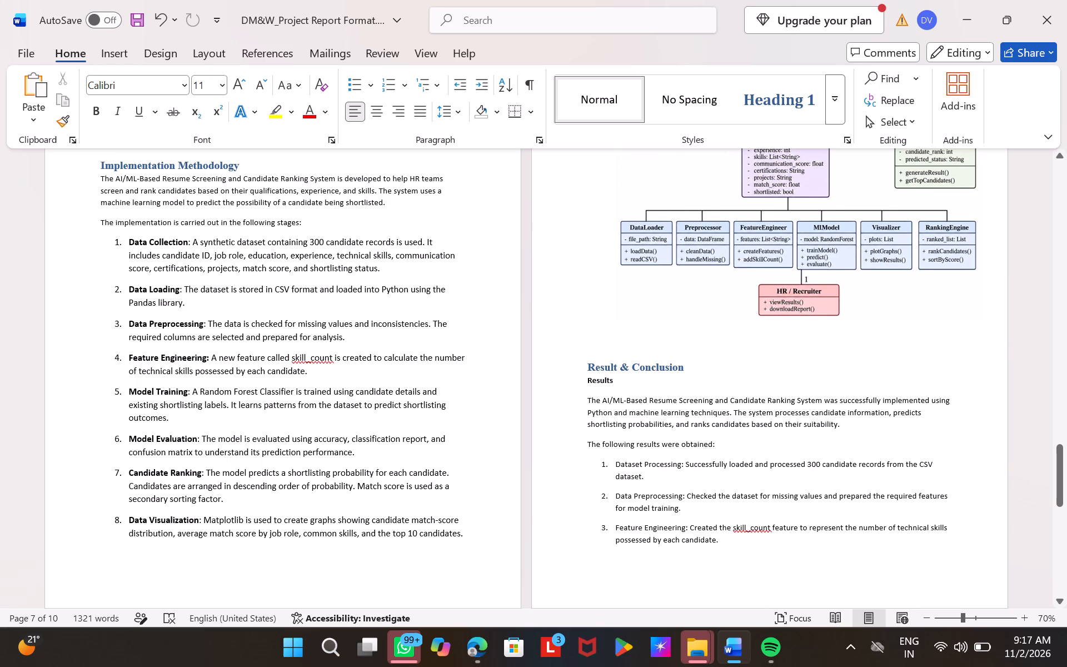
pyautogui.moveTo(614, 465); pyautogui.dragTo(674, 459)
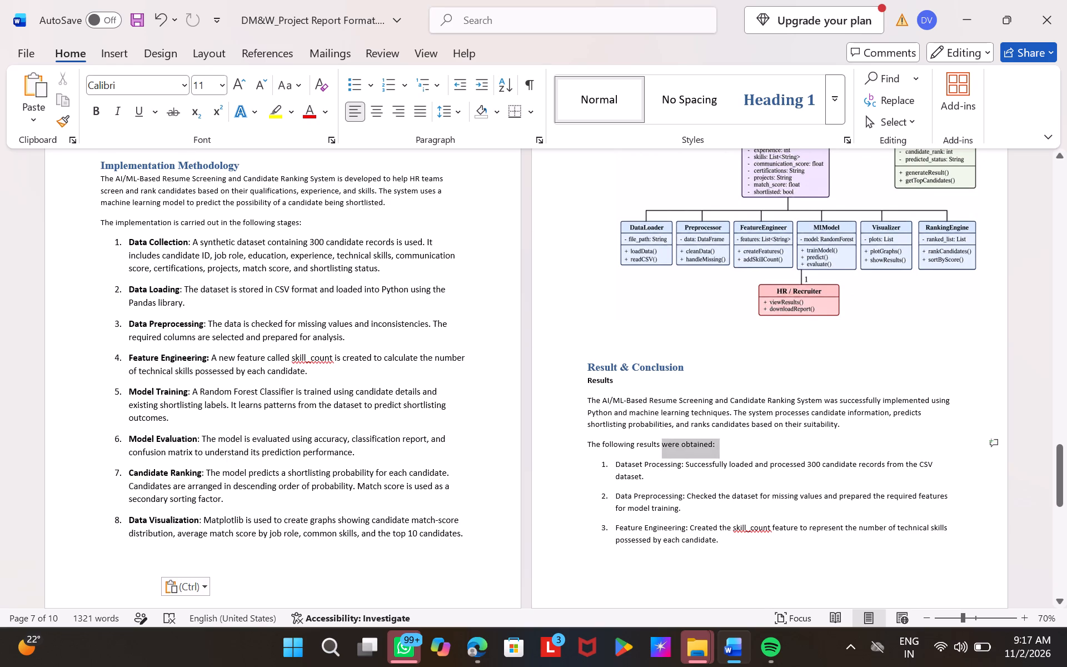
pyautogui.moveTo(674, 459); pyautogui.dragTo(675, 466)
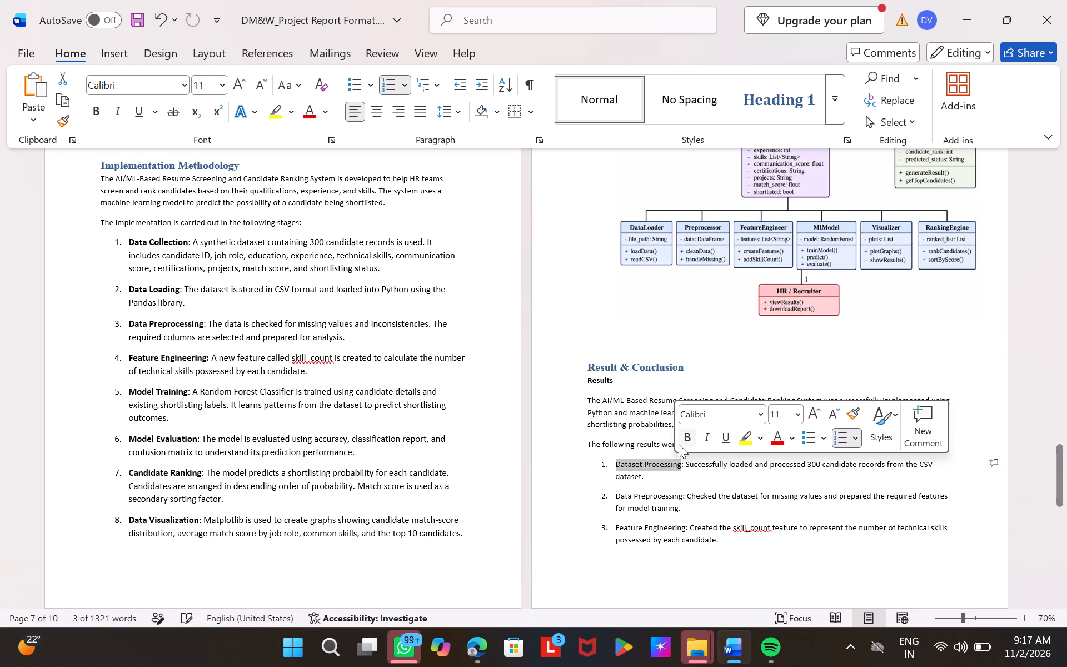
pyautogui.click(681, 434)
pyautogui.moveTo(614, 494); pyautogui.dragTo(652, 491)
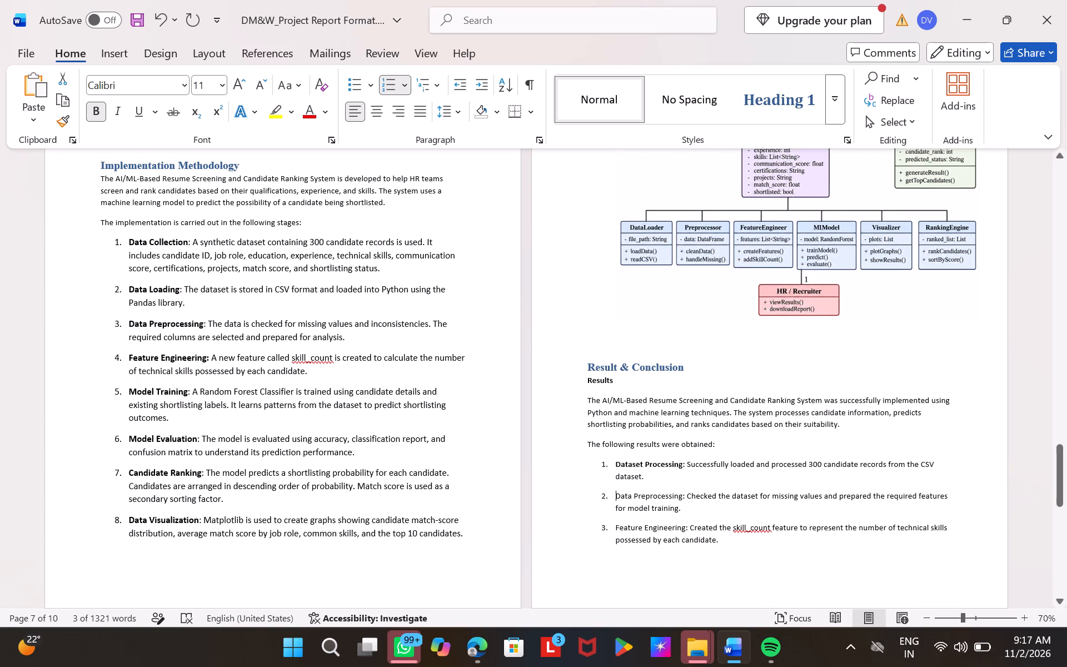
pyautogui.moveTo(652, 491); pyautogui.dragTo(683, 498)
pyautogui.moveTo(693, 462); pyautogui.dragTo(634, 544)
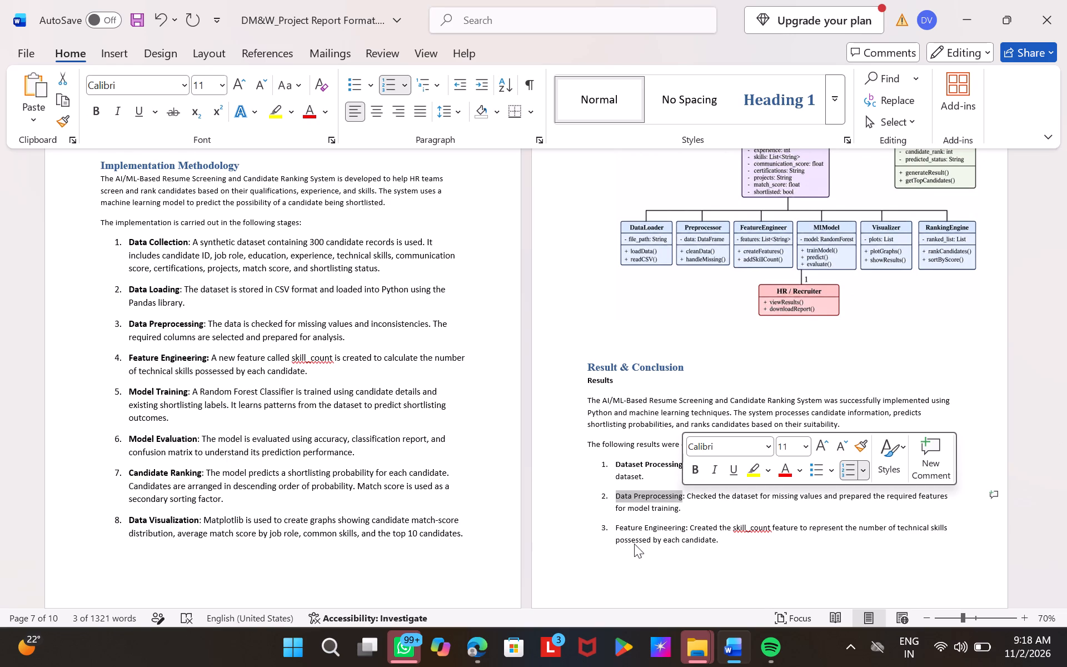
pyautogui.moveTo(634, 544); pyautogui.dragTo(684, 472)
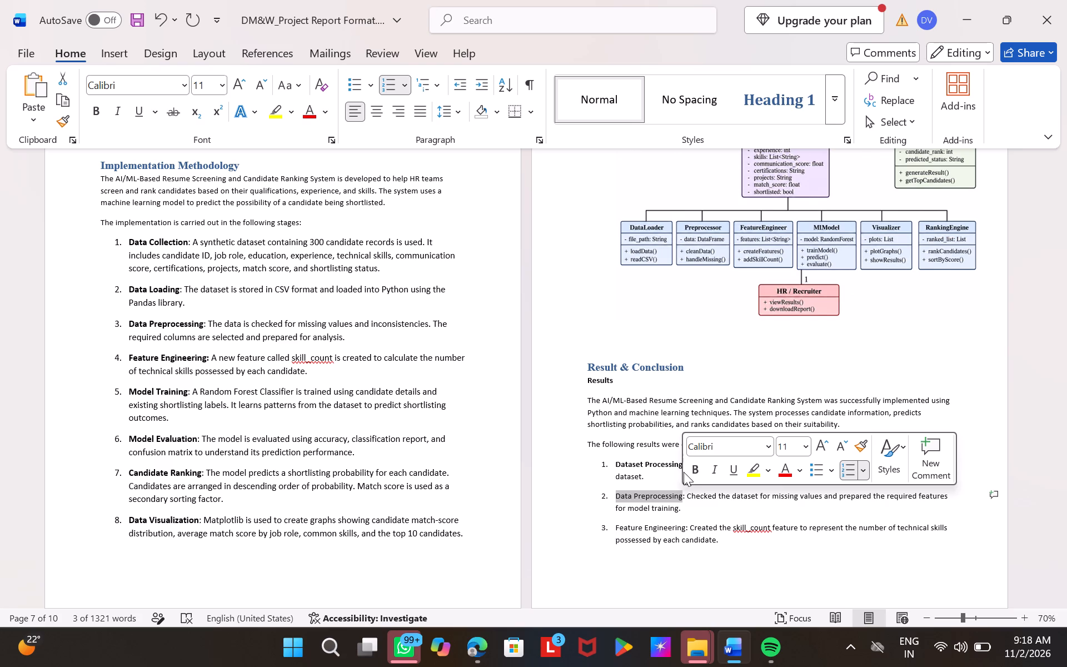
pyautogui.moveTo(684, 472); pyautogui.dragTo(690, 469)
pyautogui.click(690, 469)
pyautogui.click(690, 469)
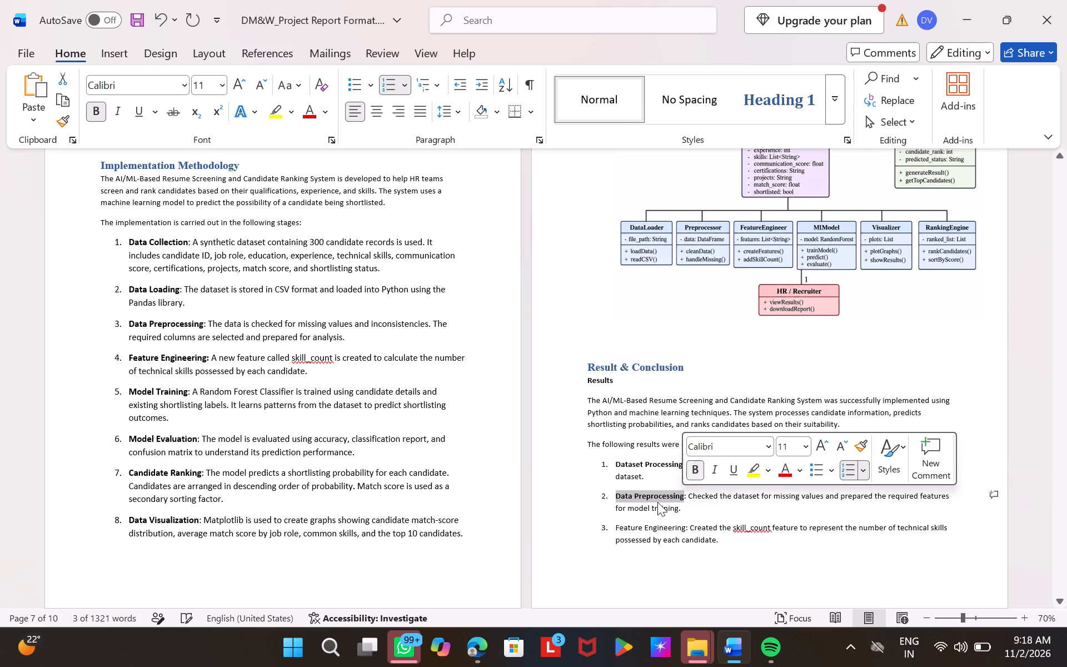
pyautogui.moveTo(614, 526); pyautogui.dragTo(664, 522)
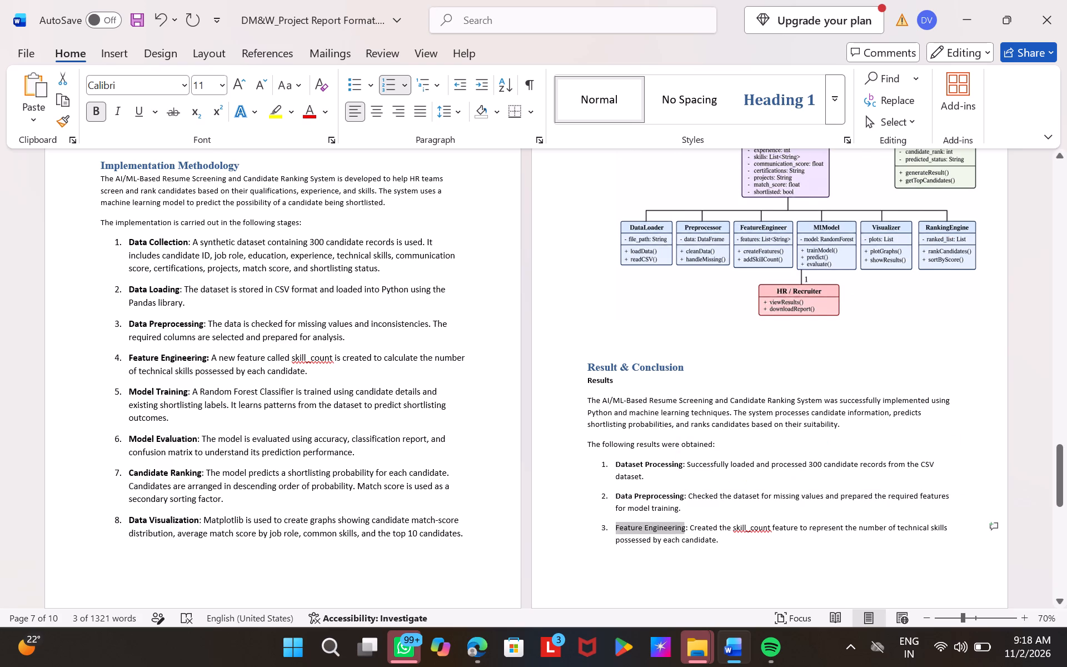
pyautogui.moveTo(664, 522); pyautogui.dragTo(675, 523)
pyautogui.click(685, 494)
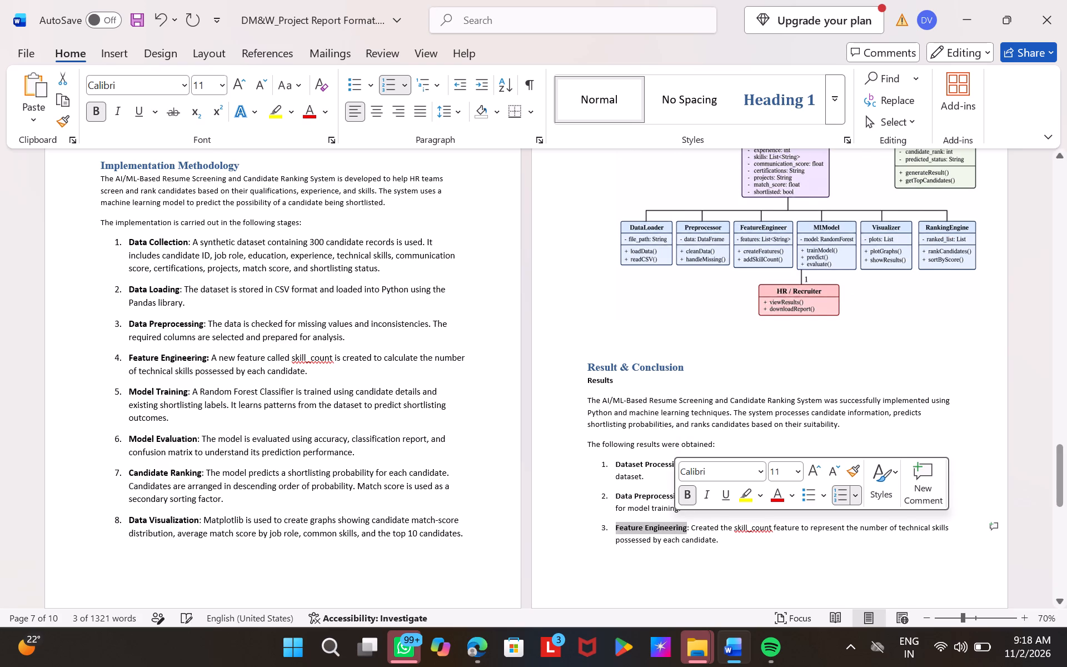
# Bold the Model Training label of the fourth item in the results list.
pyautogui.scroll(-4, 585, 564)
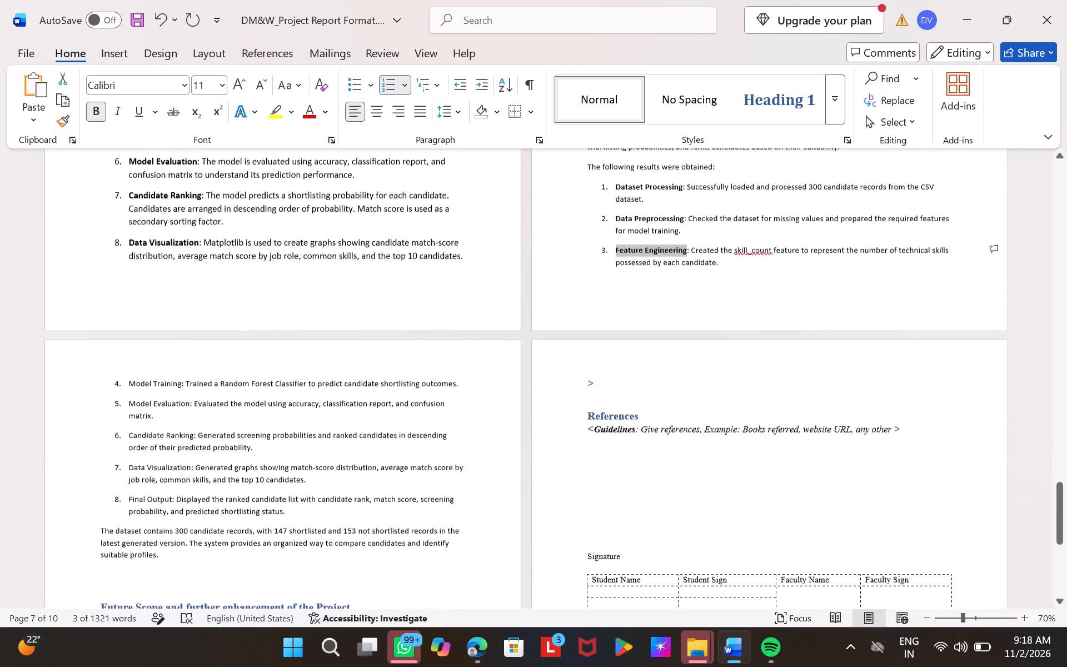
pyautogui.moveTo(128, 382); pyautogui.dragTo(158, 390)
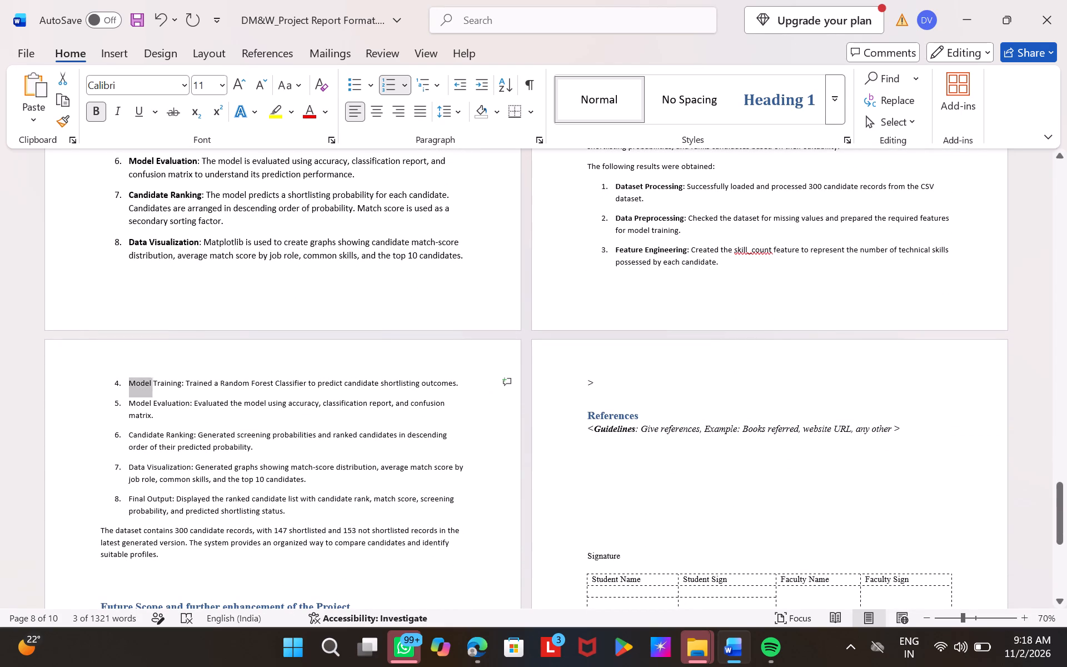
pyautogui.moveTo(158, 390); pyautogui.dragTo(173, 390)
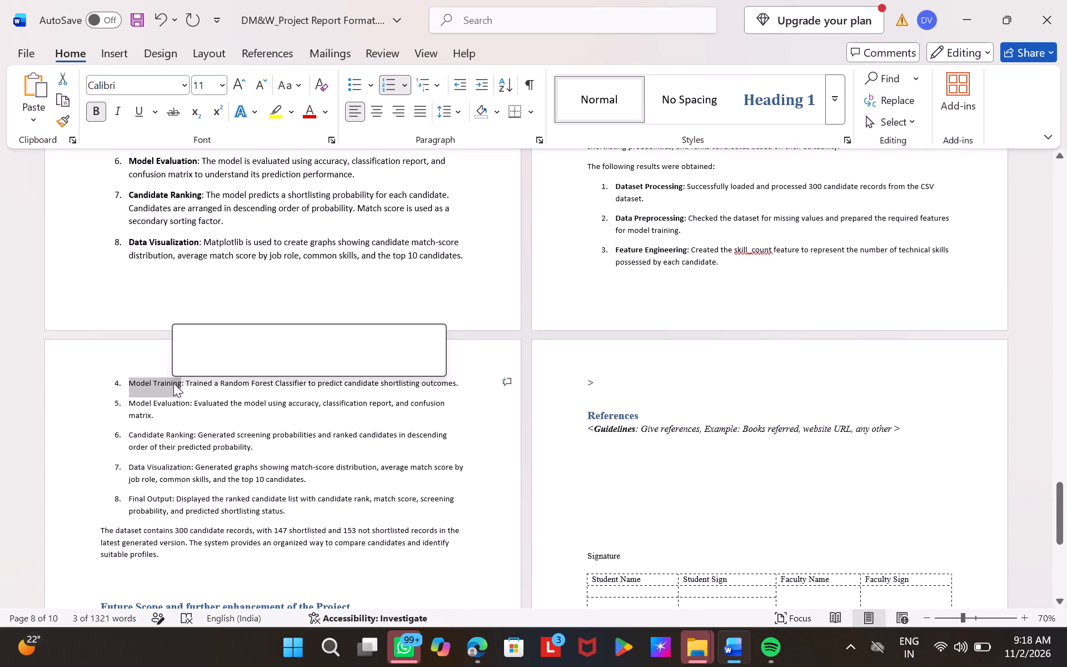
pyautogui.click(180, 367)
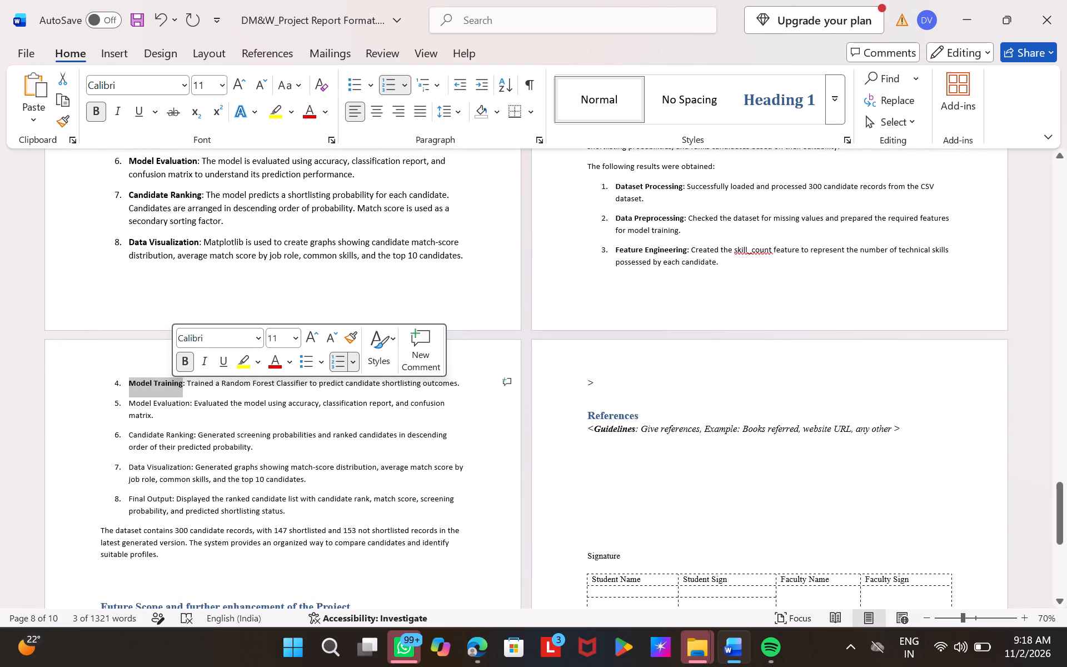
# Bold the labels Model Evaluation, Candidate Ranking, Data Visualization and Final Output in the pasted results list.
pyautogui.moveTo(128, 399); pyautogui.dragTo(174, 406)
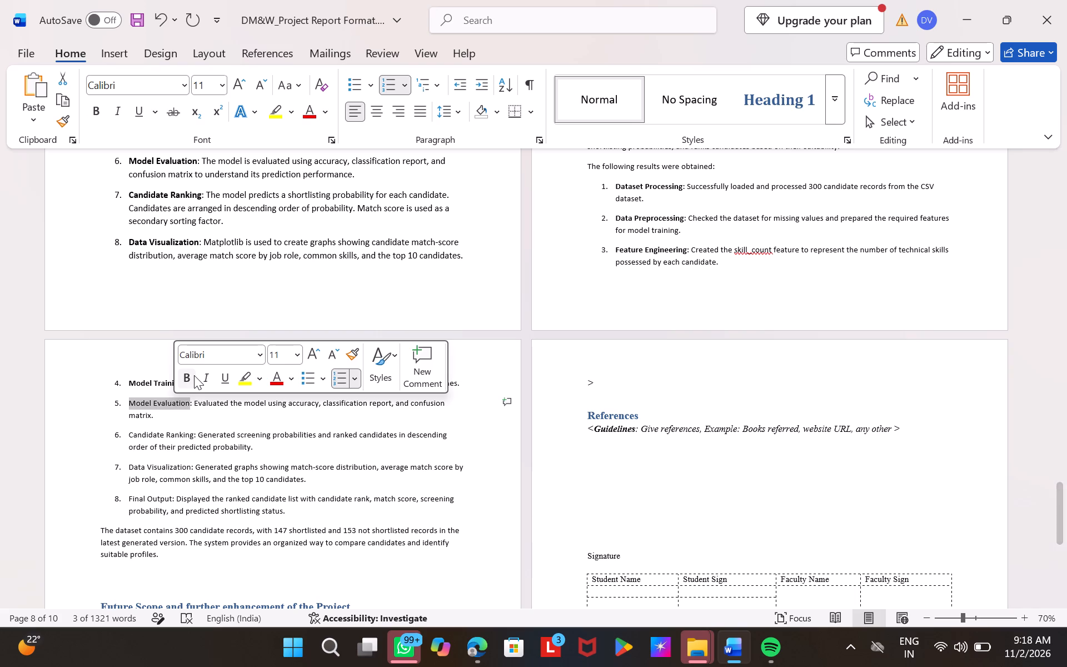
pyautogui.click(194, 375)
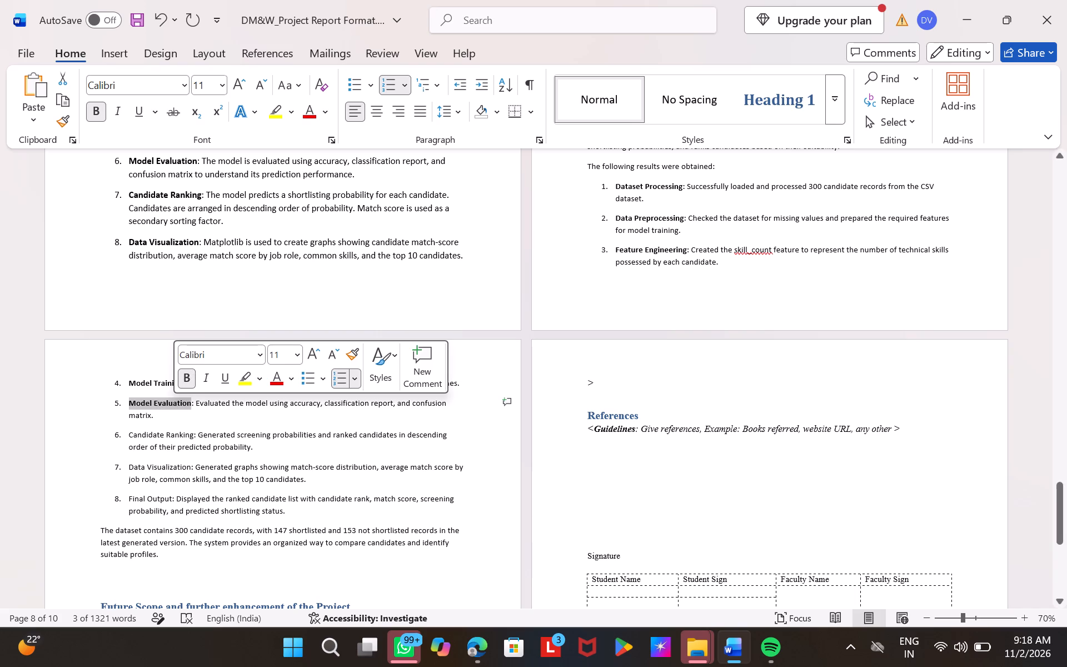
pyautogui.moveTo(127, 432); pyautogui.dragTo(186, 440)
pyautogui.click(197, 413)
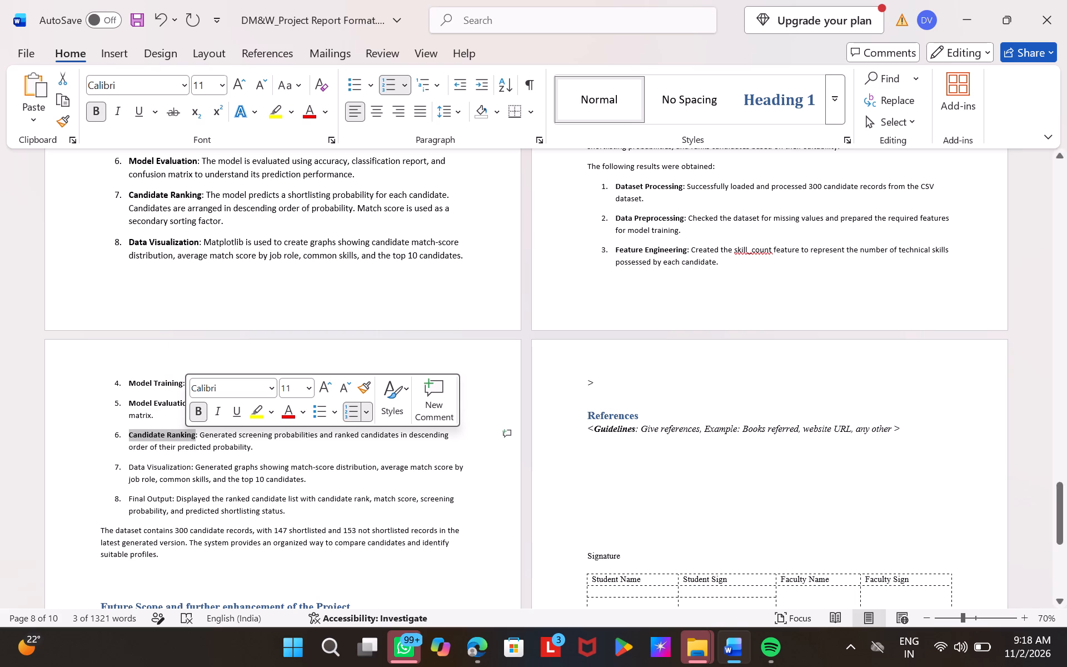
pyautogui.moveTo(128, 466); pyautogui.dragTo(173, 467)
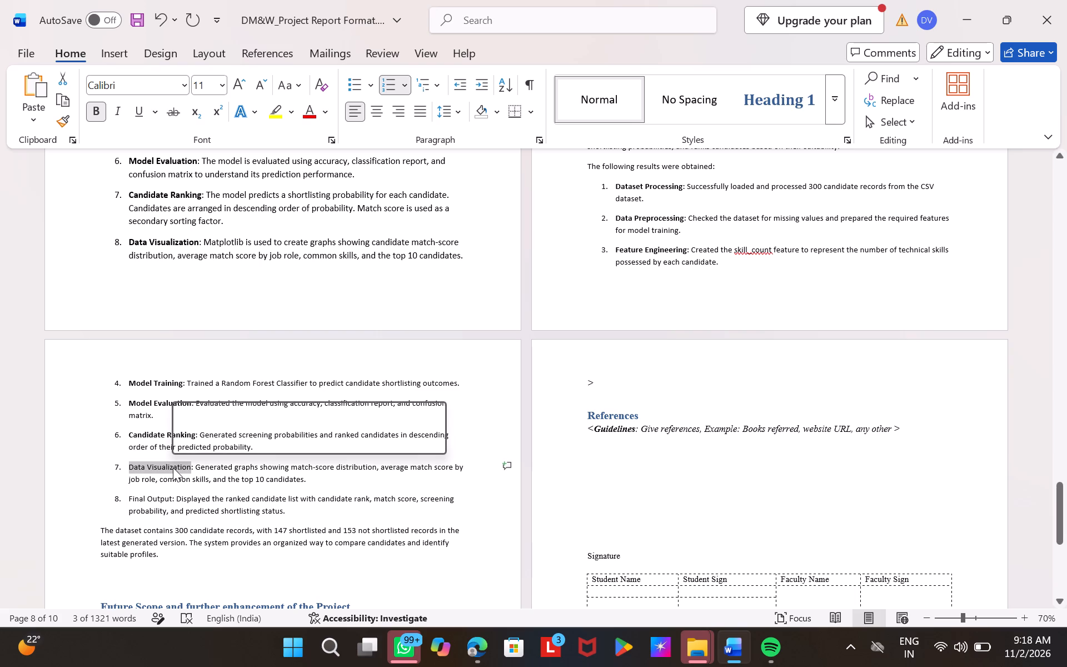
pyautogui.click(181, 435)
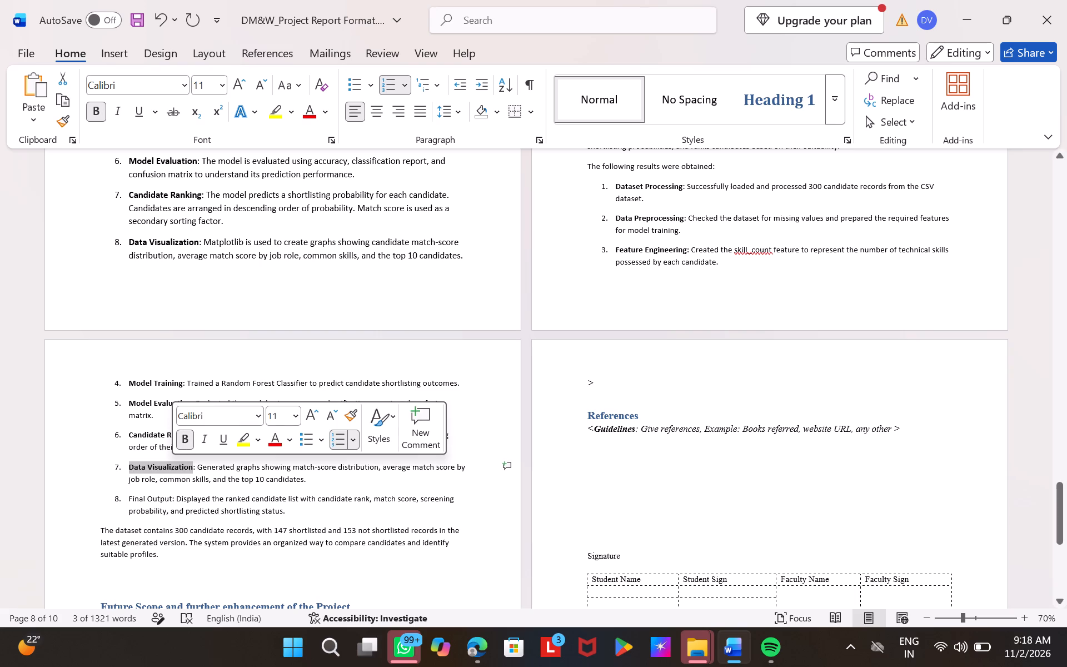
pyautogui.moveTo(125, 497); pyautogui.dragTo(168, 500)
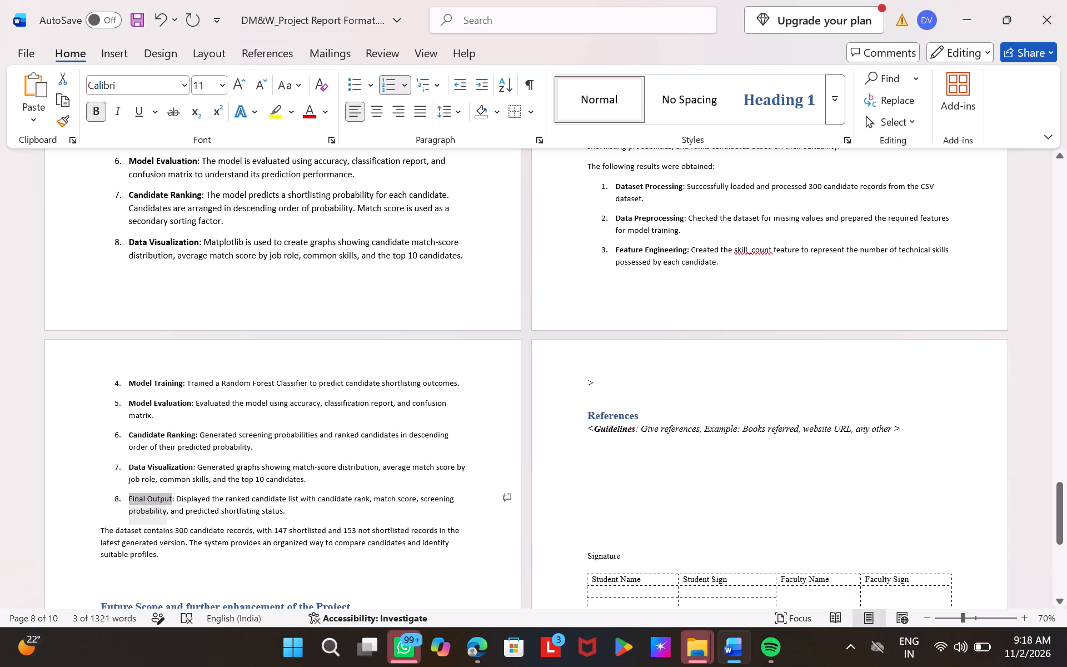
pyautogui.click(174, 477)
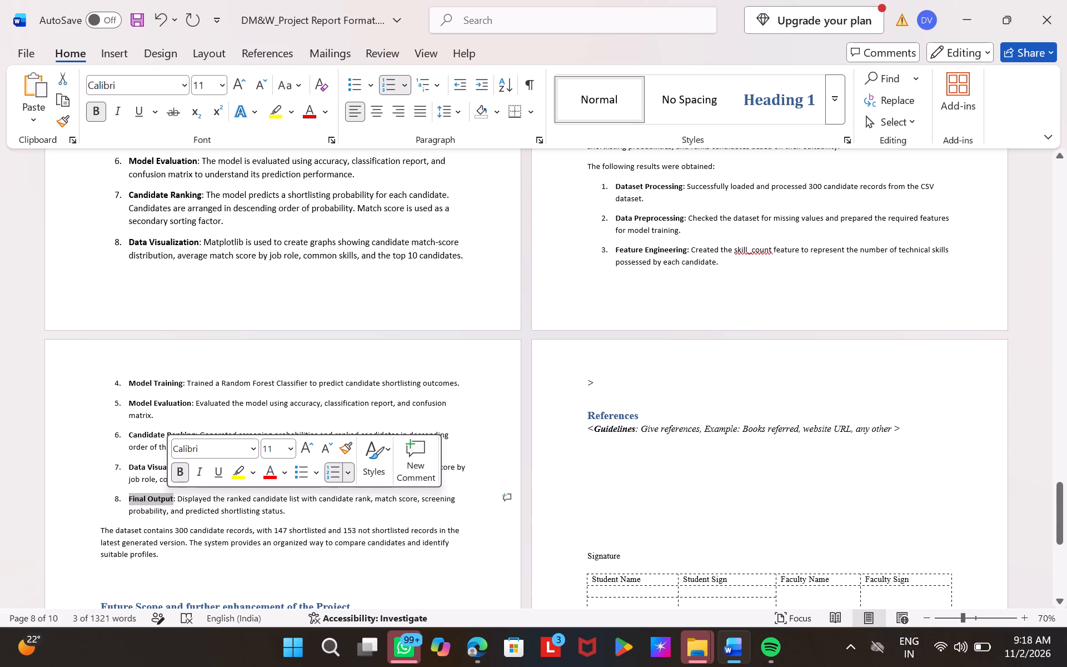
# Reapply numbering to the eight result items, from Dataset Processing through Final Output, so the list is indented further.
pyautogui.moveTo(601, 187); pyautogui.dragTo(915, 272)
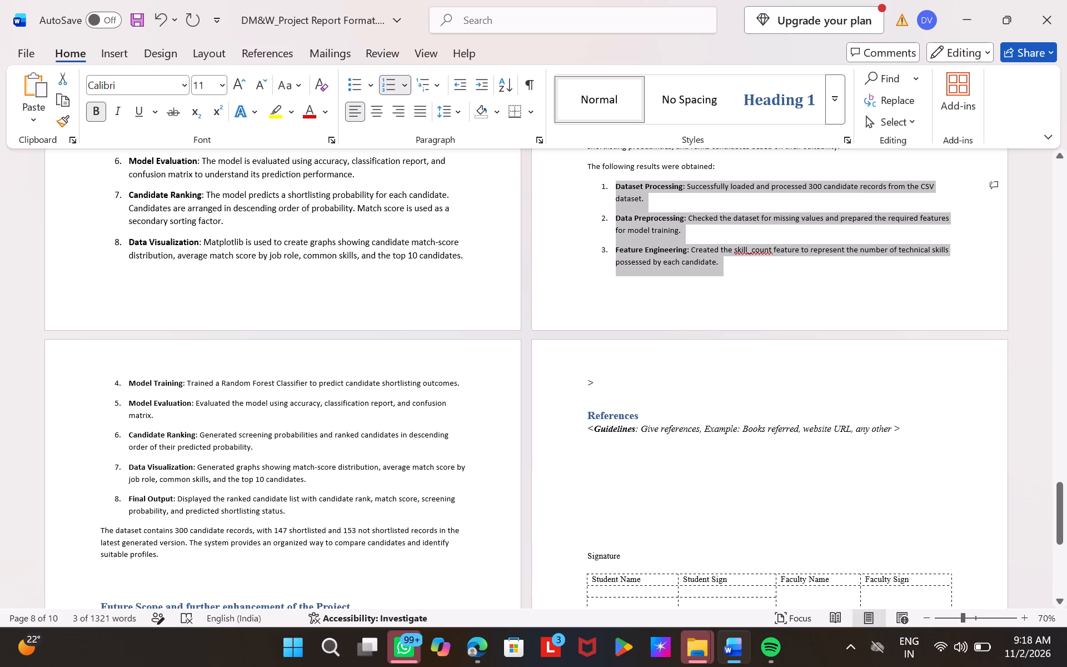
pyautogui.moveTo(915, 272); pyautogui.dragTo(459, 450)
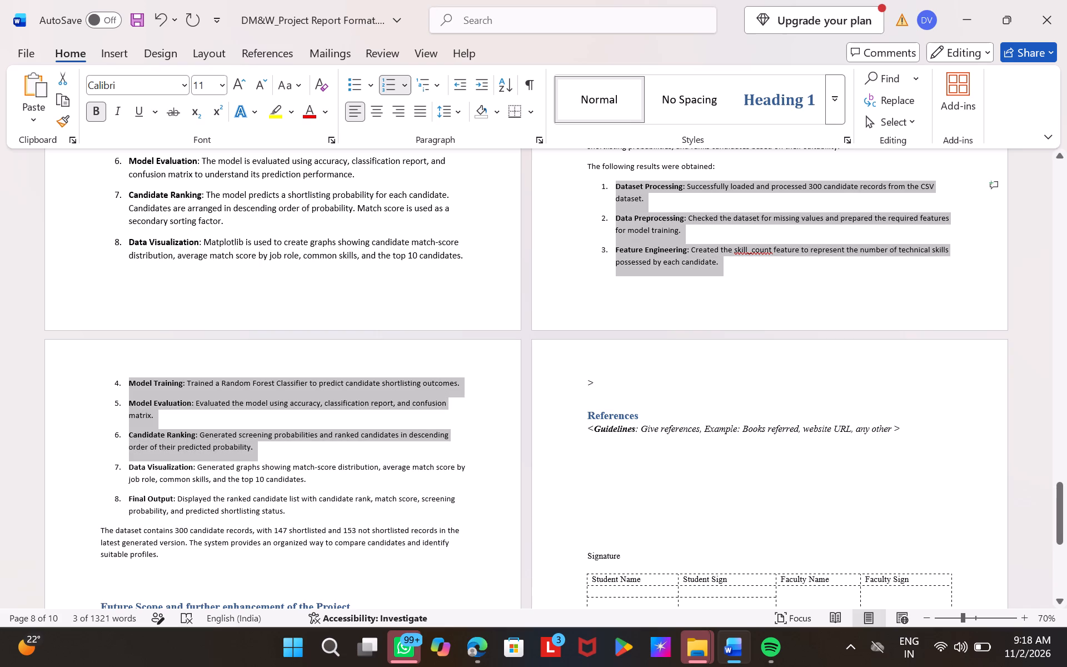
pyautogui.moveTo(459, 450); pyautogui.dragTo(379, 516)
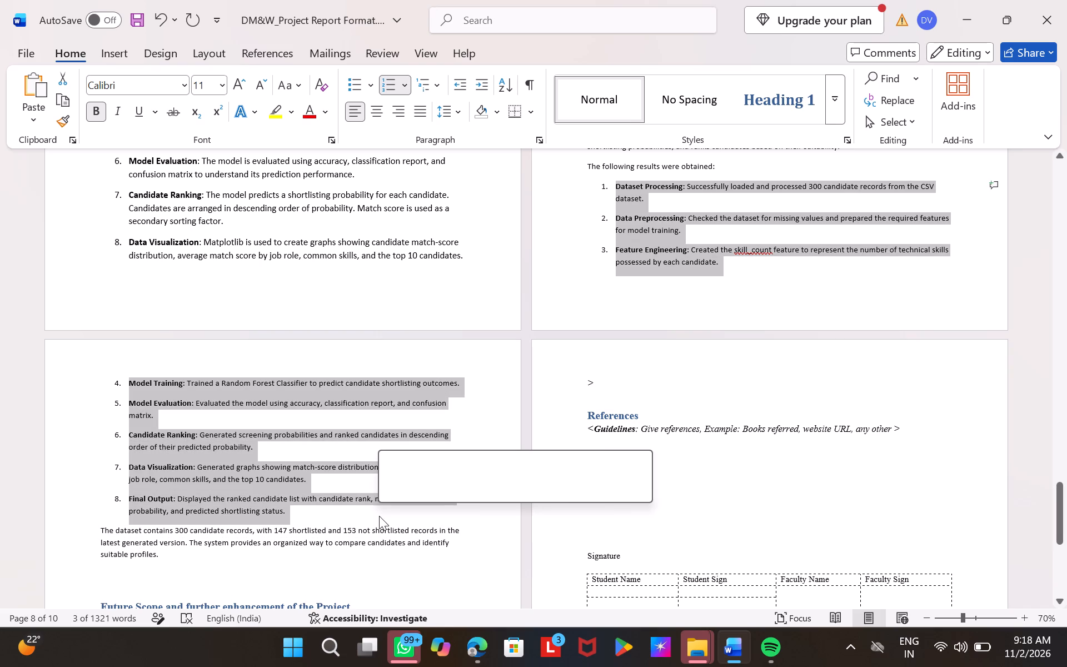
pyautogui.click(550, 489)
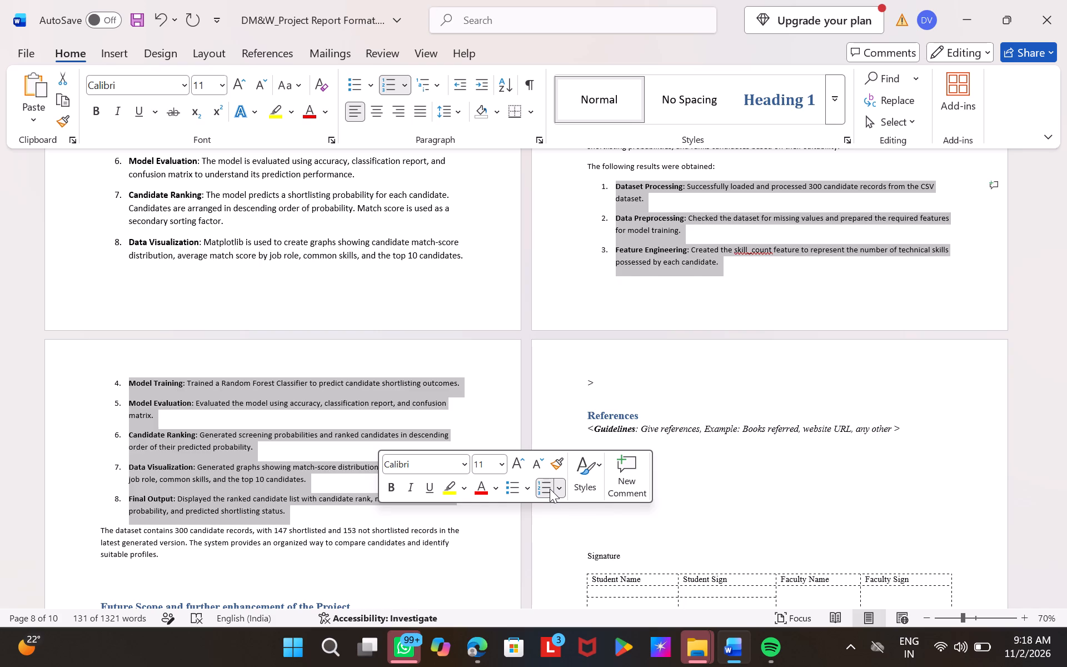
pyautogui.click(550, 489)
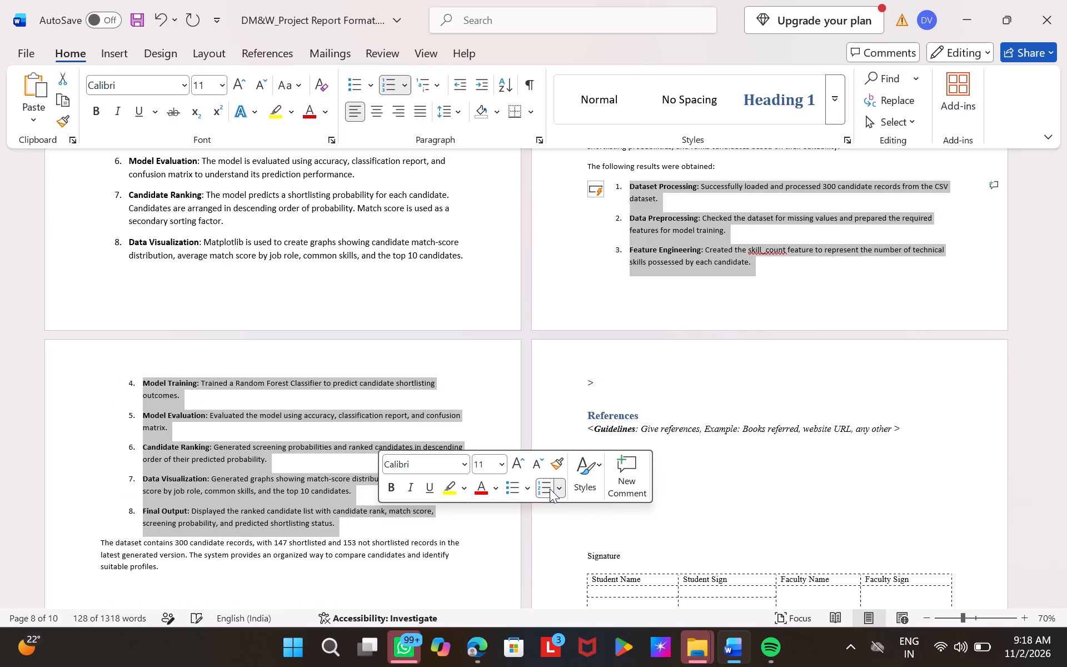
pyautogui.click(465, 382)
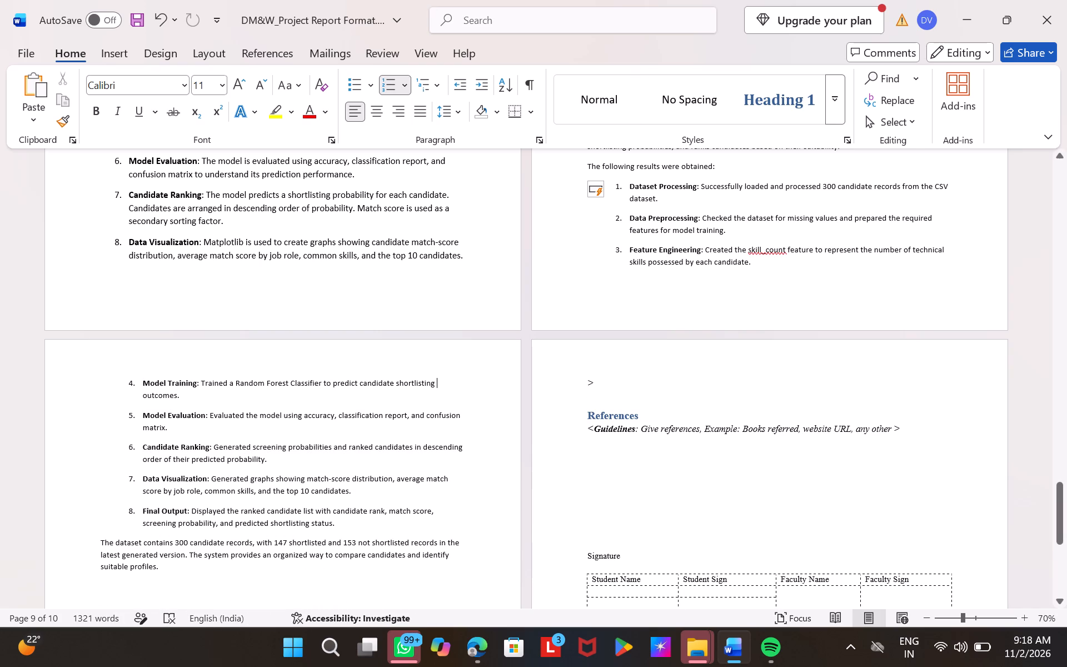
# Increase the font size of the whole Results text, from its heading through the dataset paragraph, to 12.
pyautogui.scroll(2, 624, 191)
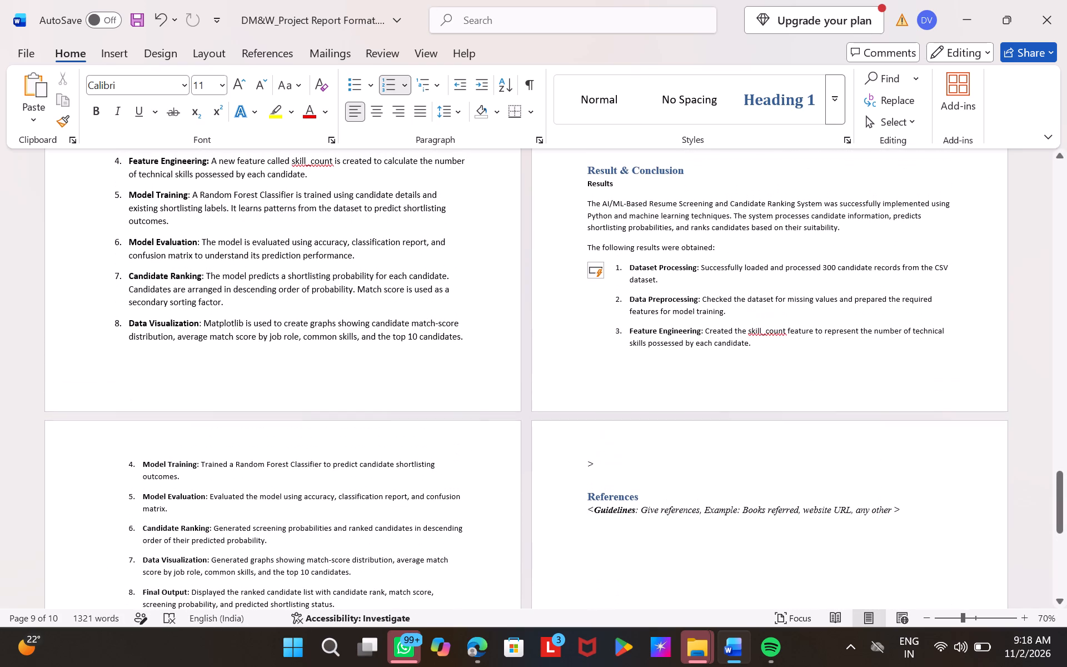
pyautogui.moveTo(584, 182); pyautogui.dragTo(587, 183)
pyautogui.moveTo(587, 183); pyautogui.dragTo(483, 596)
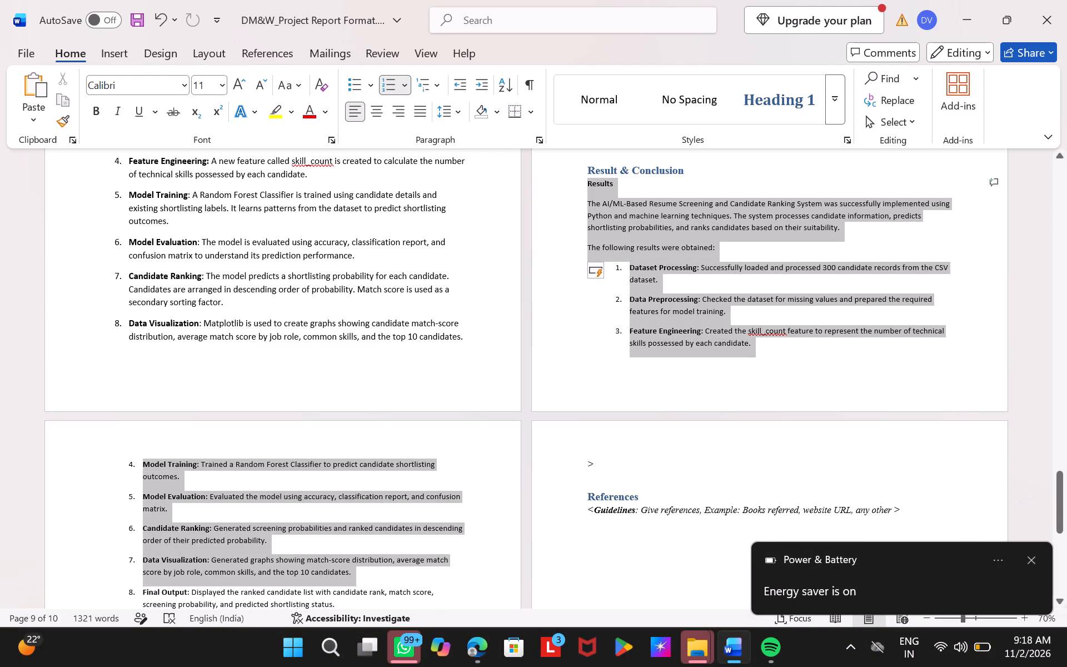
pyautogui.moveTo(483, 596); pyautogui.dragTo(442, 437)
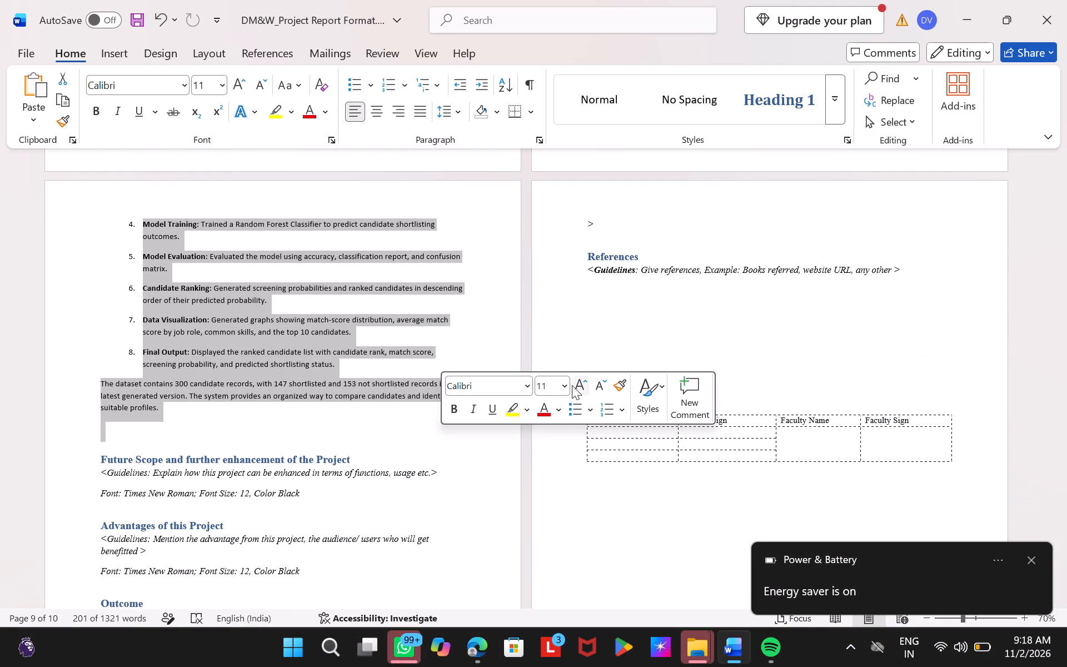
pyautogui.click(572, 385)
pyautogui.click(499, 328)
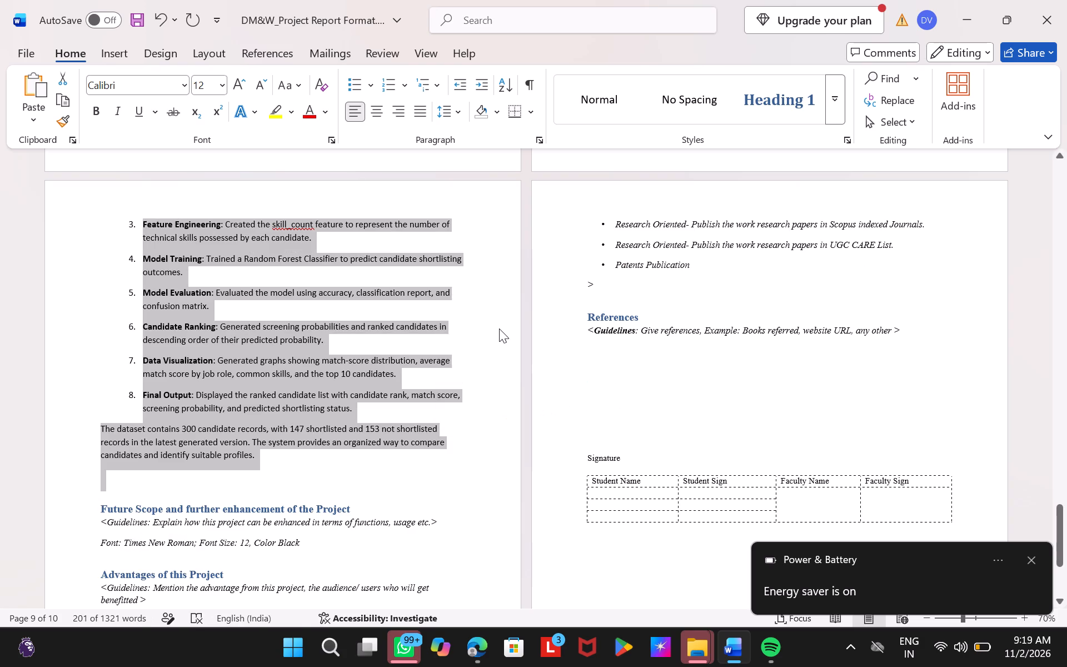
# Delete the guidelines and font note below the Future Scope and further enhancement of the Project heading.
pyautogui.scroll(2, 499, 328)
pyautogui.scroll(-2, 499, 328)
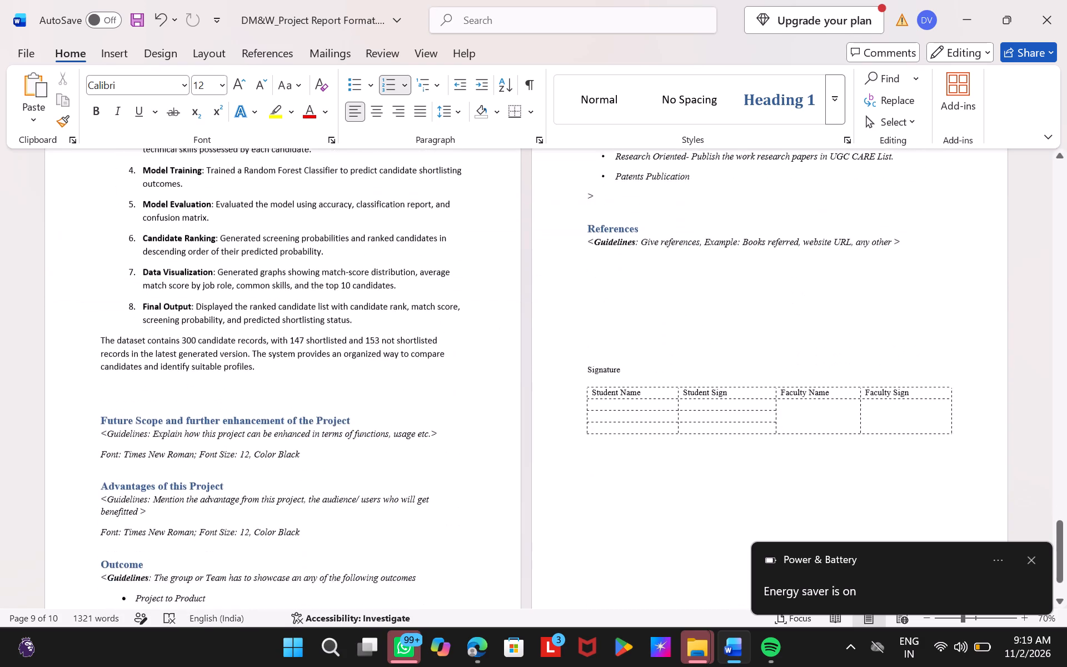
pyautogui.scroll(-3, 499, 328)
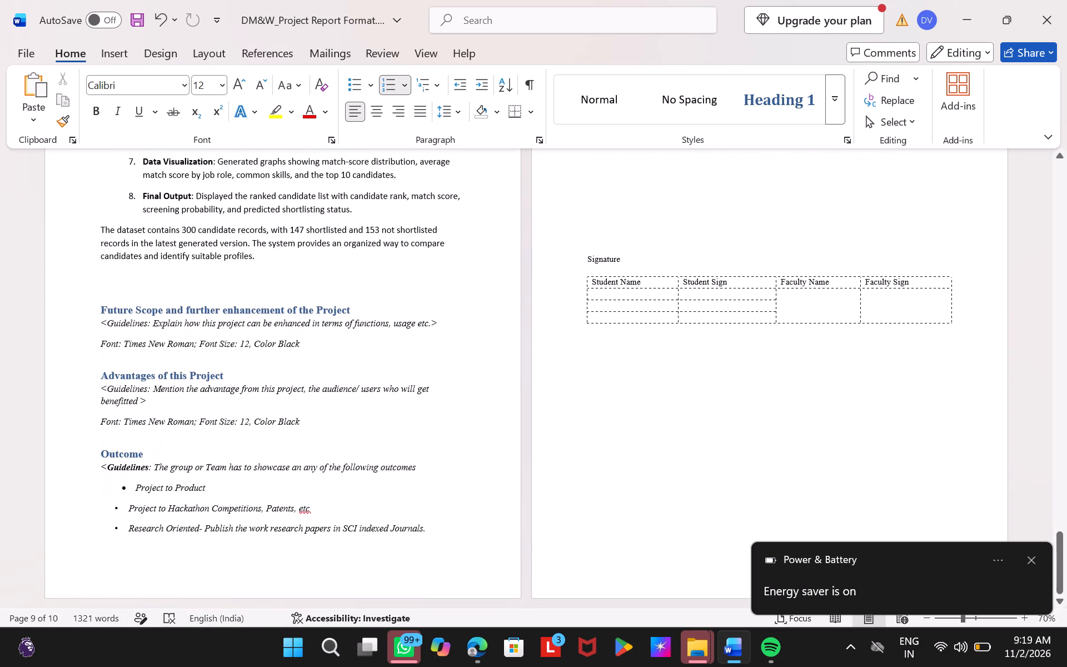
pyautogui.moveTo(97, 227); pyautogui.dragTo(216, 248)
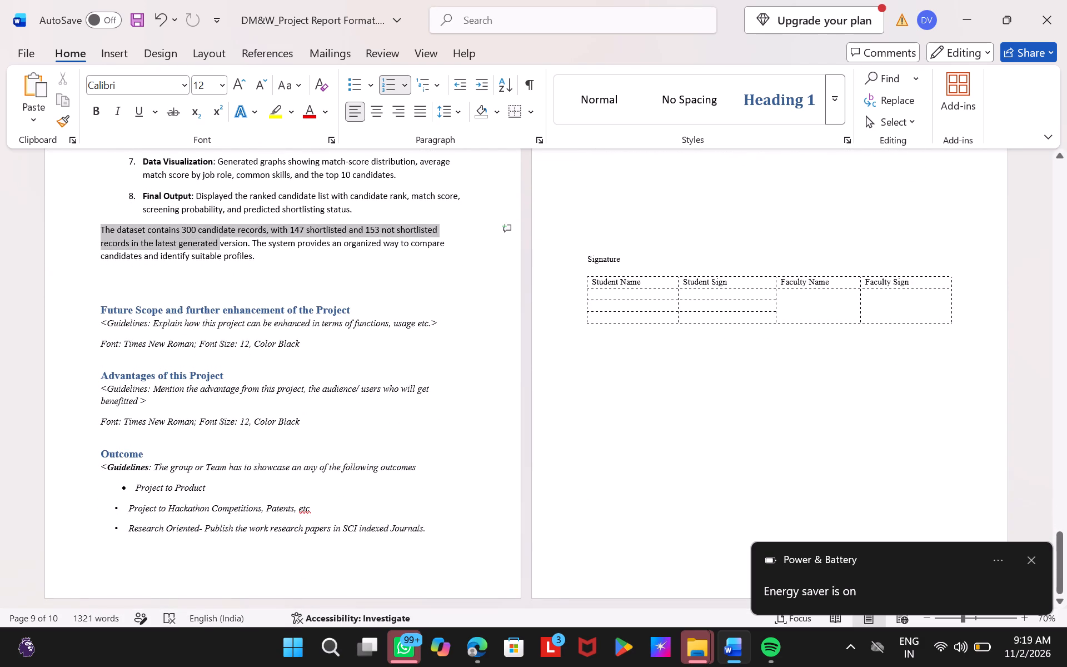
pyautogui.moveTo(216, 248); pyautogui.dragTo(242, 258)
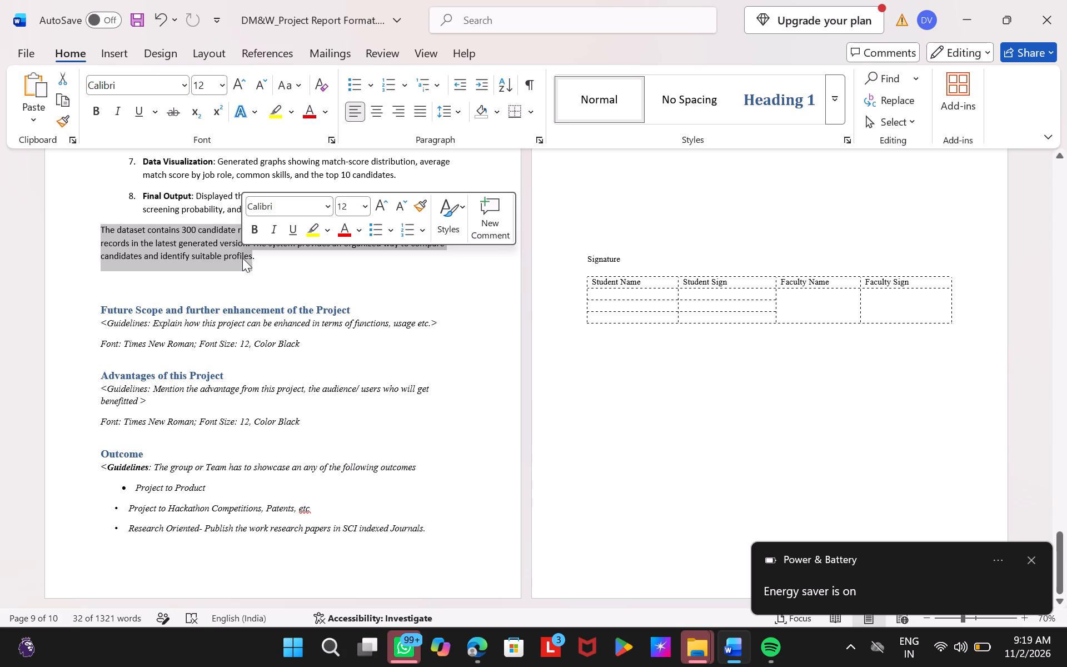
pyautogui.click(313, 270)
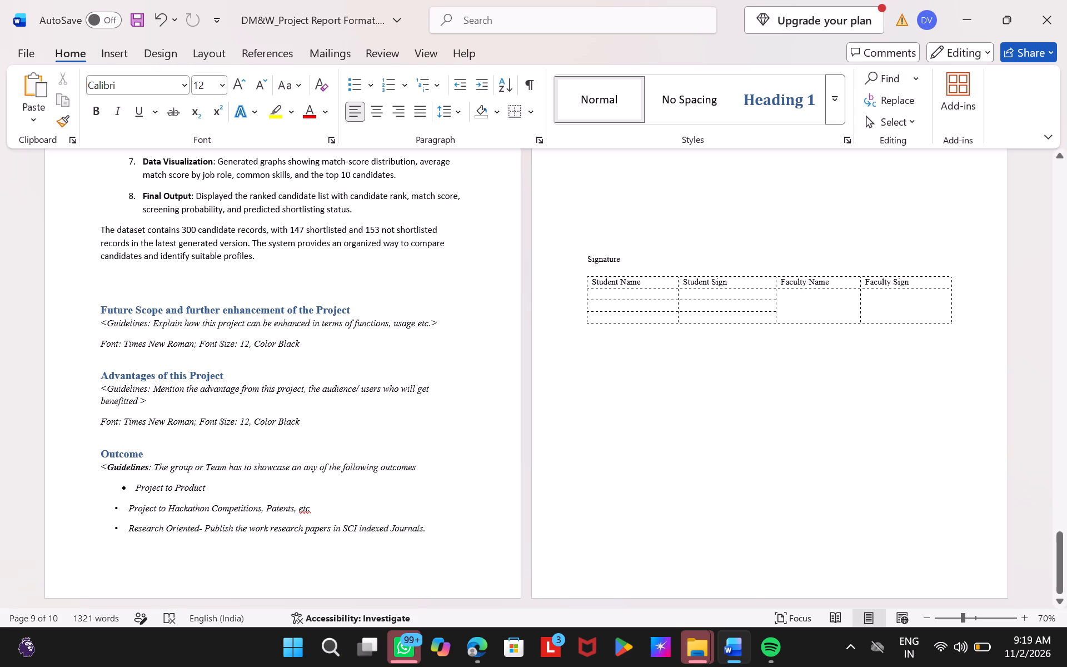
pyautogui.moveTo(101, 325); pyautogui.dragTo(106, 325)
pyautogui.moveTo(106, 325); pyautogui.dragTo(330, 350)
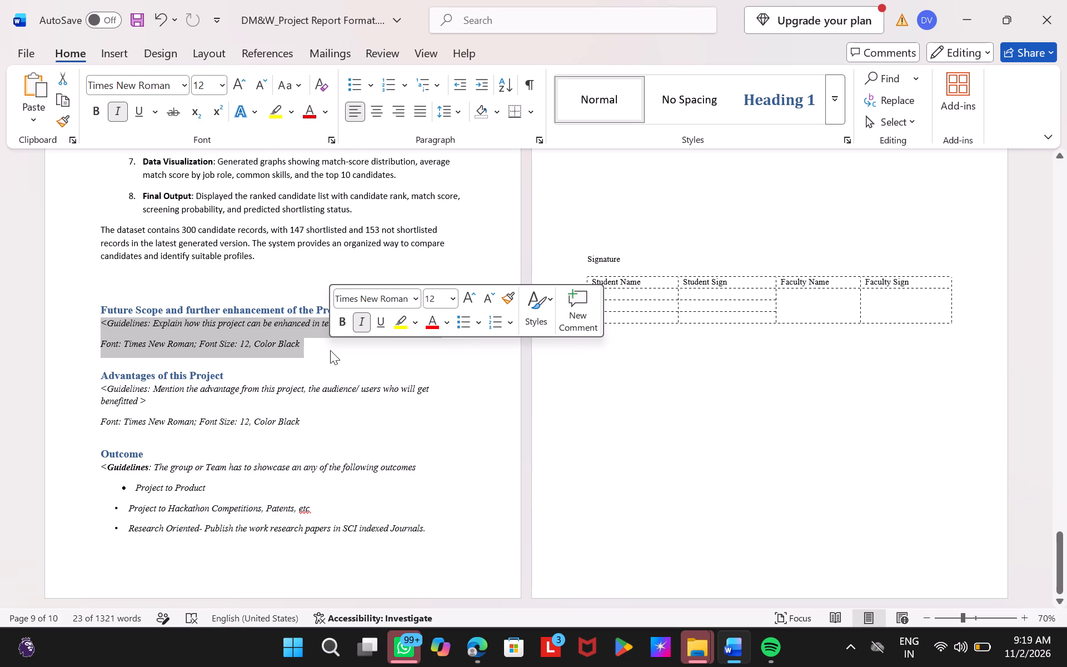
pyautogui.press('BackSpace')
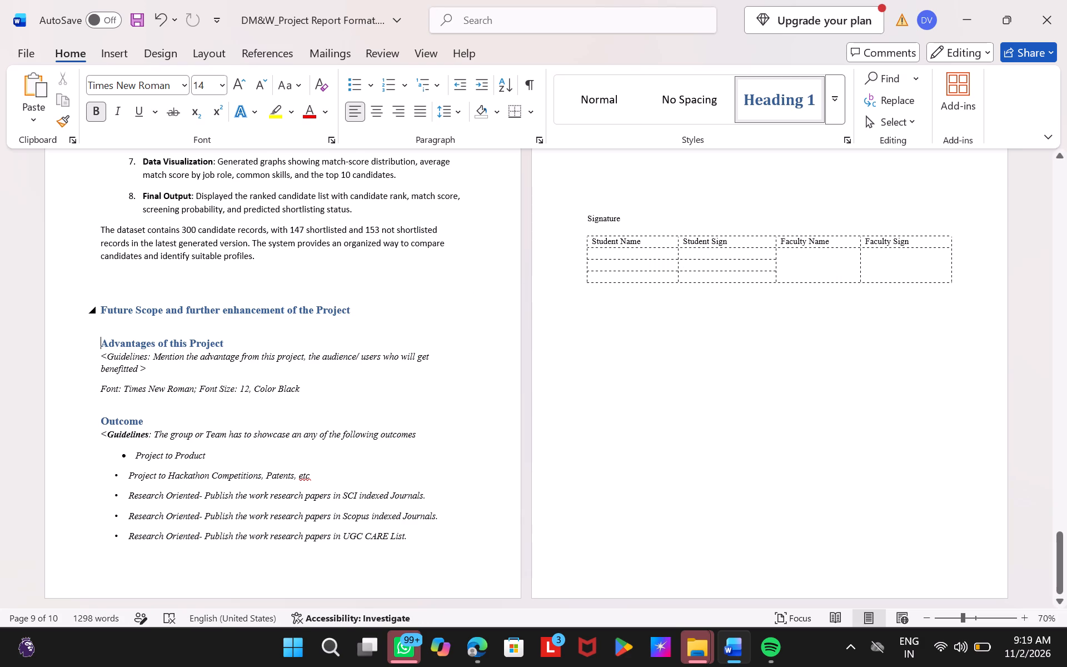
pyautogui.moveTo(101, 307); pyautogui.dragTo(391, 306)
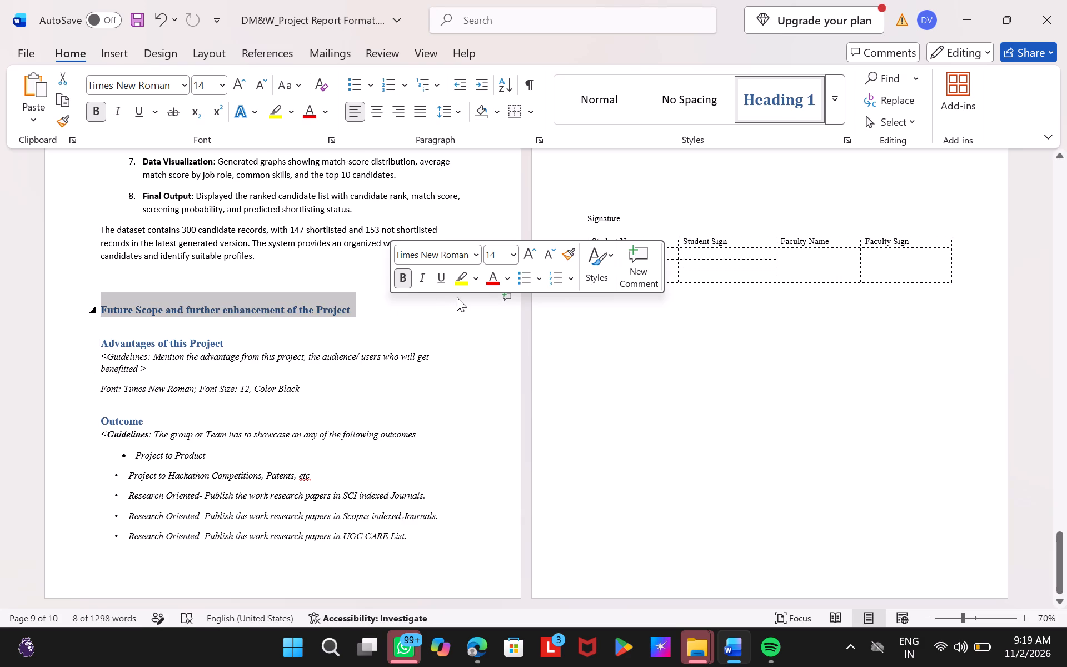
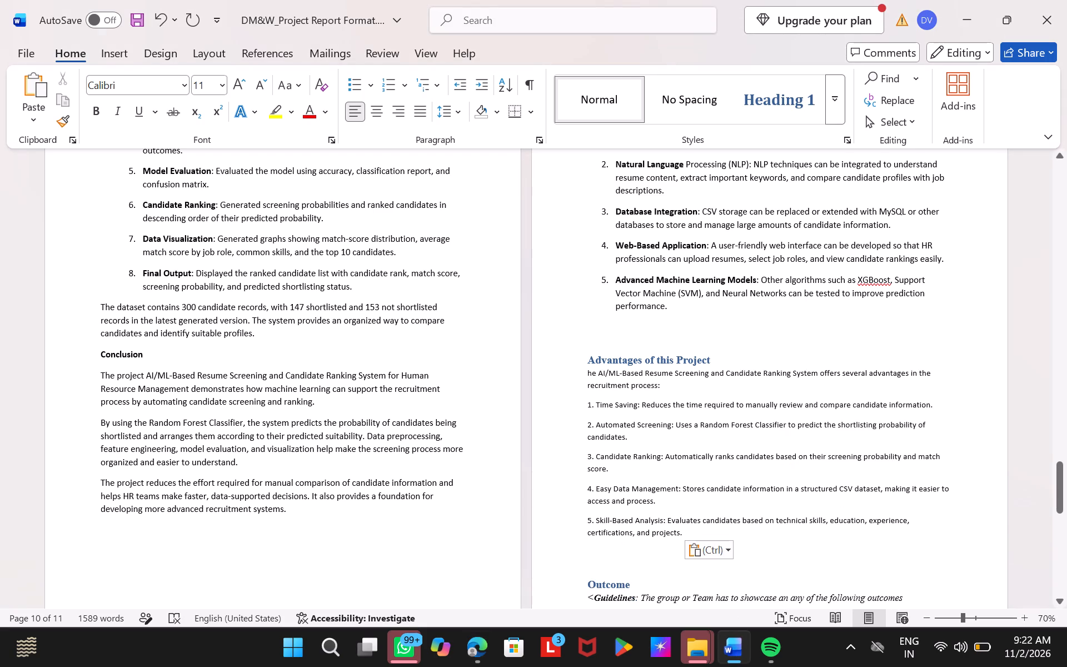
# Insert the missing capital T at the start of the pasted advantages introduction.
pyautogui.click(585, 372)
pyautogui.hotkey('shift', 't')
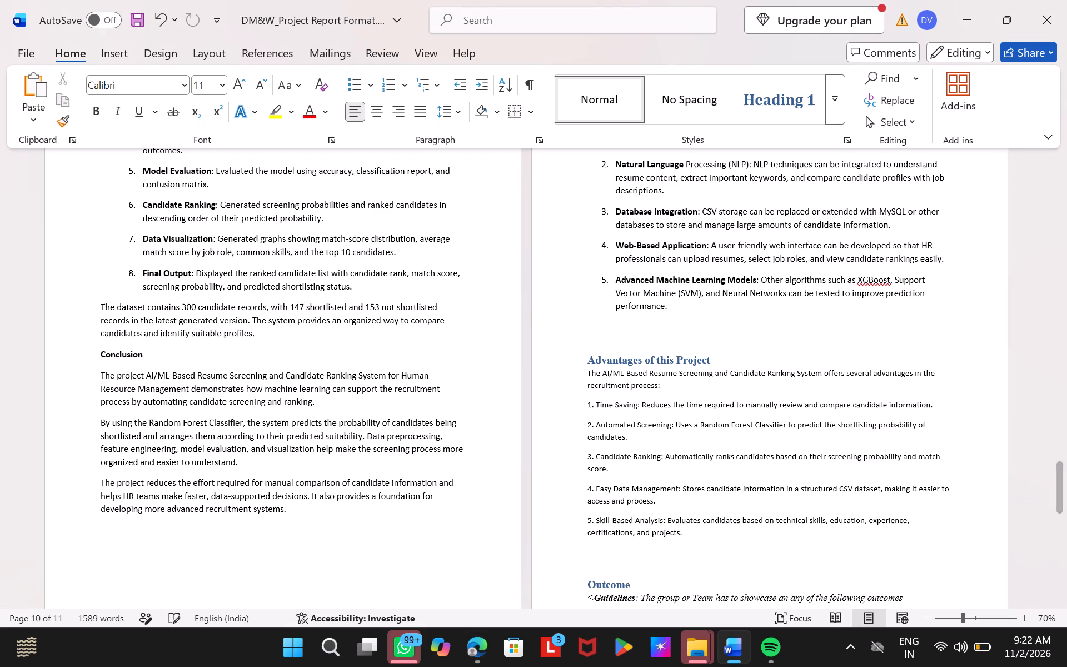
# Increase the font size of the advantages introduction and its five items to 12.
pyautogui.moveTo(585, 372); pyautogui.dragTo(831, 504)
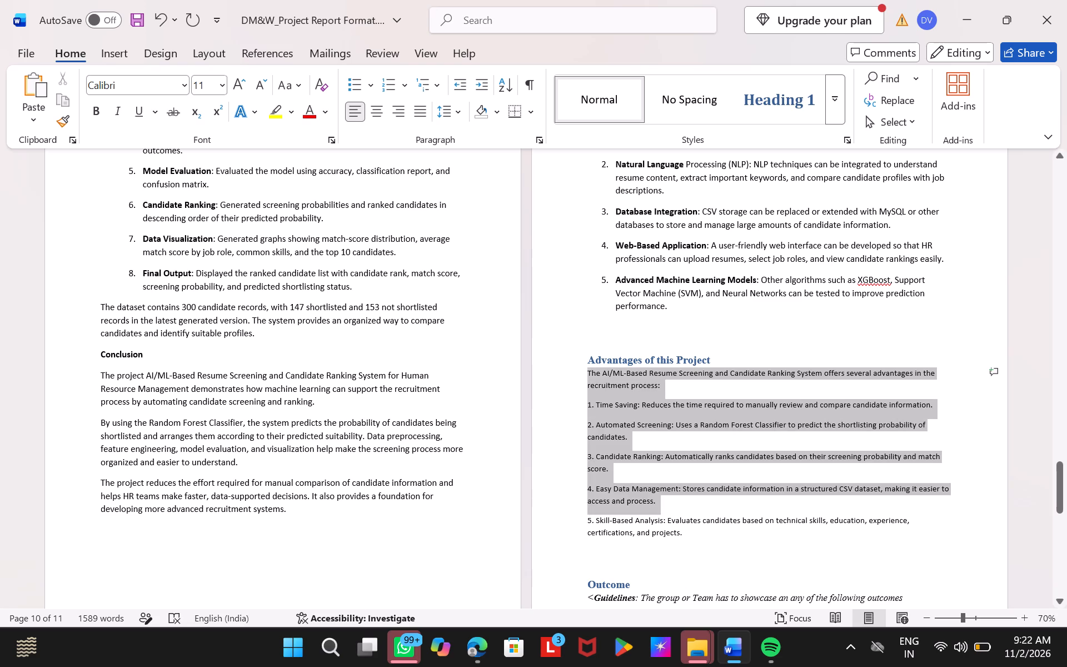
pyautogui.moveTo(831, 504); pyautogui.dragTo(830, 531)
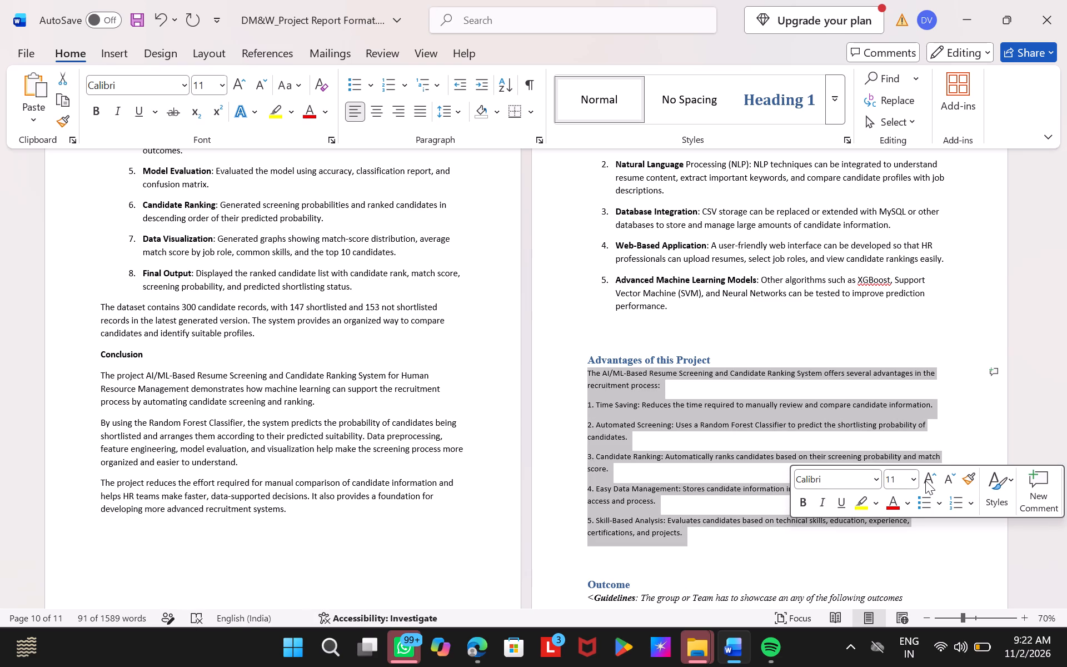
pyautogui.click(925, 480)
pyautogui.click(538, 439)
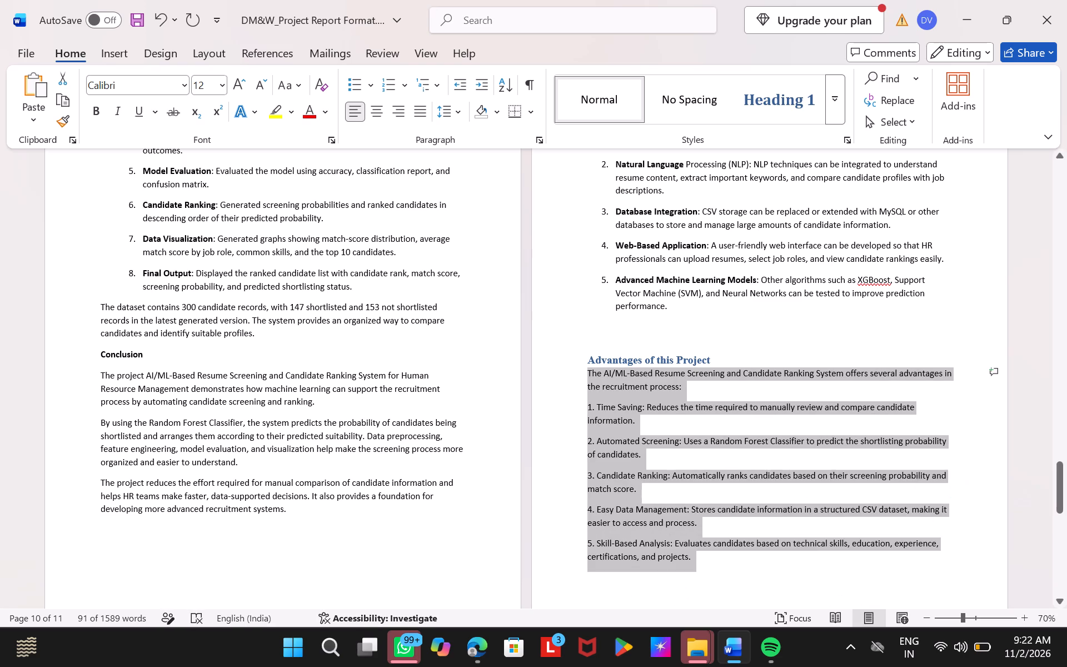
pyautogui.click(561, 470)
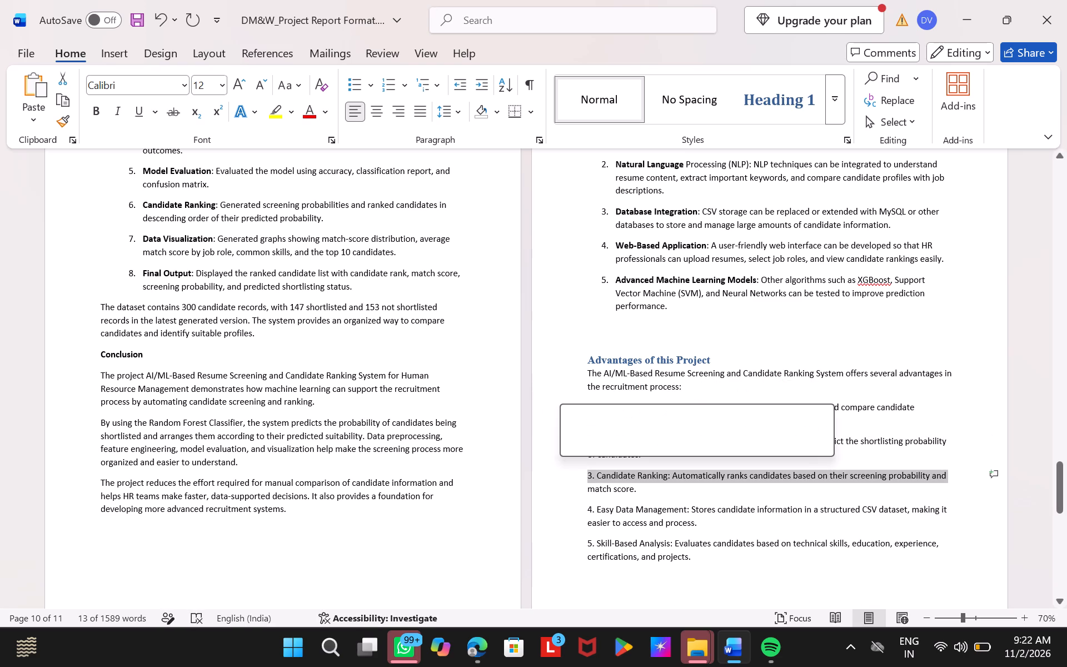
pyautogui.click(539, 381)
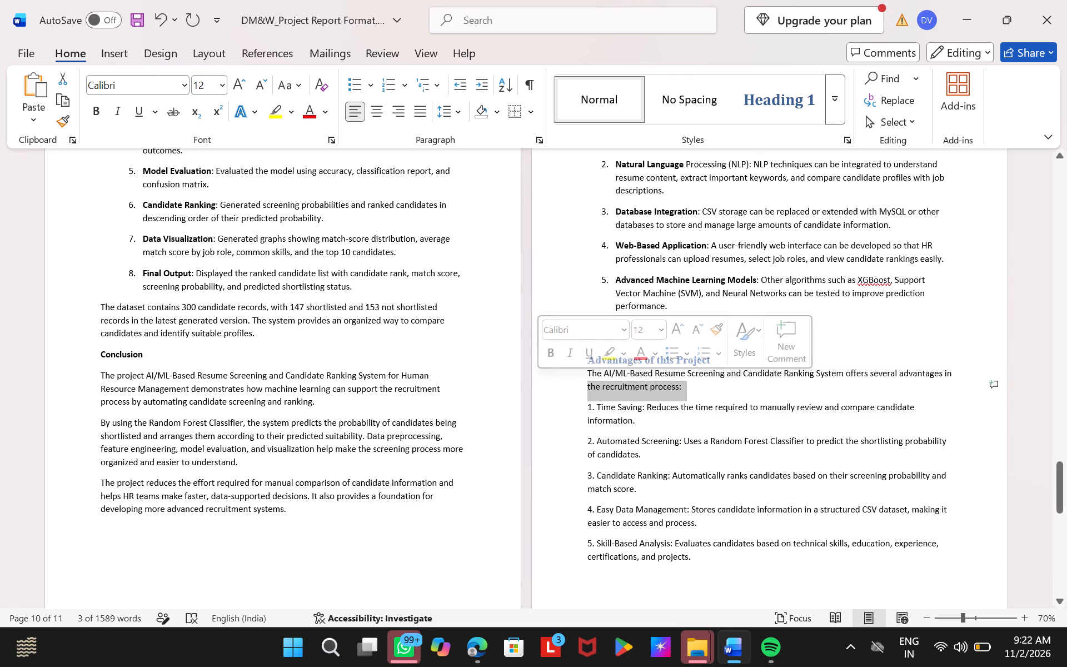
# Bold the five advantage titles: Time Saving, Automated Screening, Candidate Ranking, Easy Data Management and Skill-Based Analysis.
pyautogui.moveTo(596, 408); pyautogui.dragTo(635, 411)
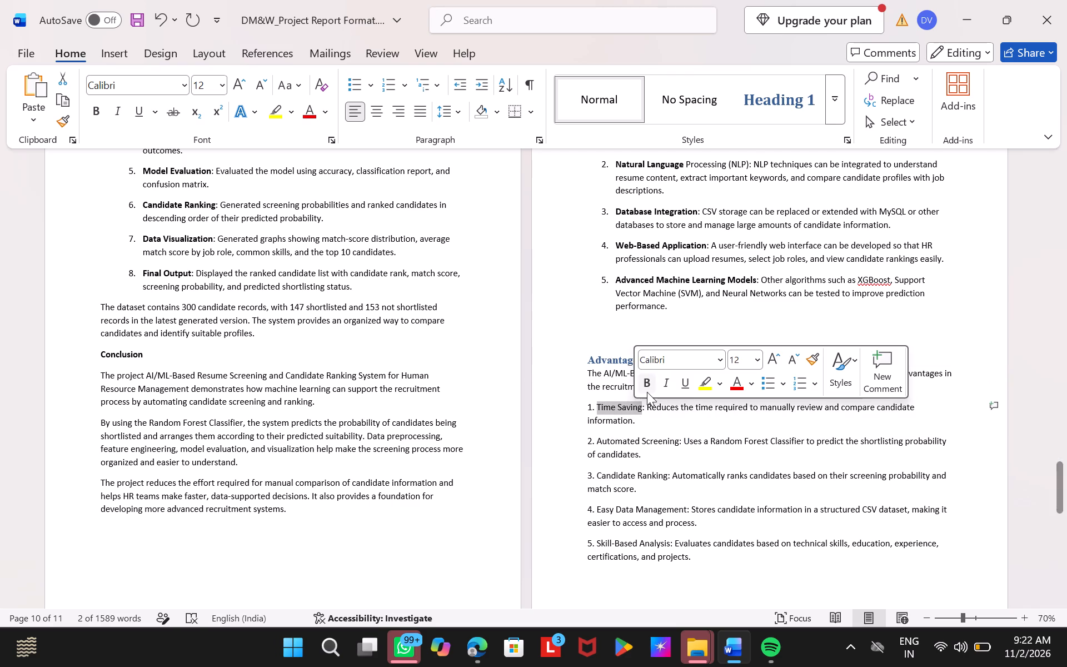
pyautogui.click(647, 390)
pyautogui.moveTo(598, 441); pyautogui.dragTo(661, 444)
pyautogui.click(668, 417)
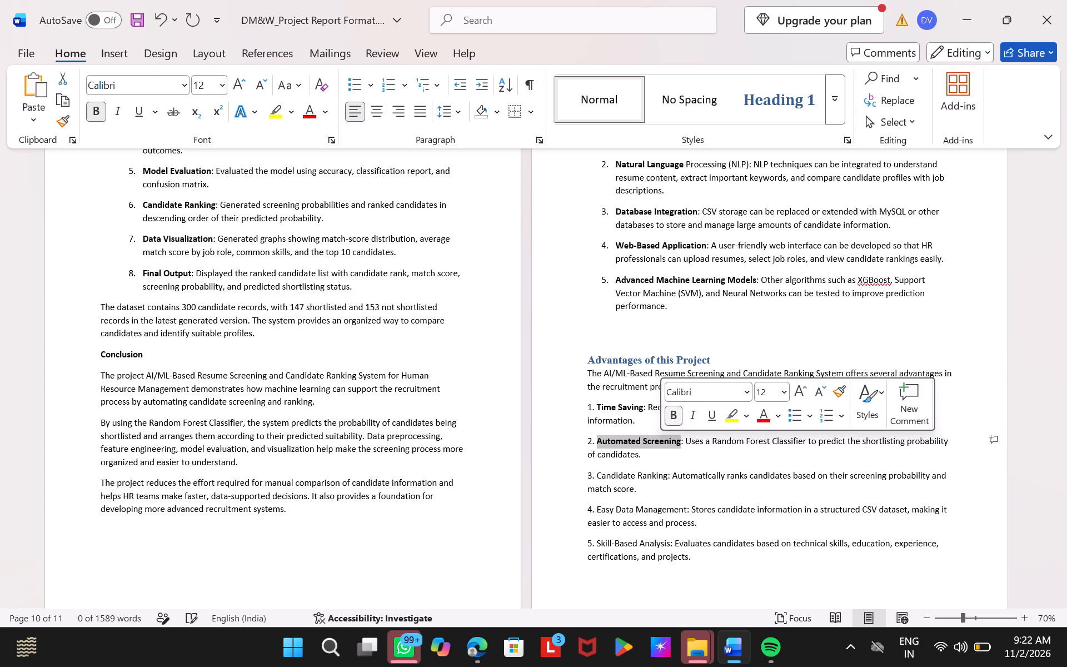
pyautogui.moveTo(594, 475); pyautogui.dragTo(662, 477)
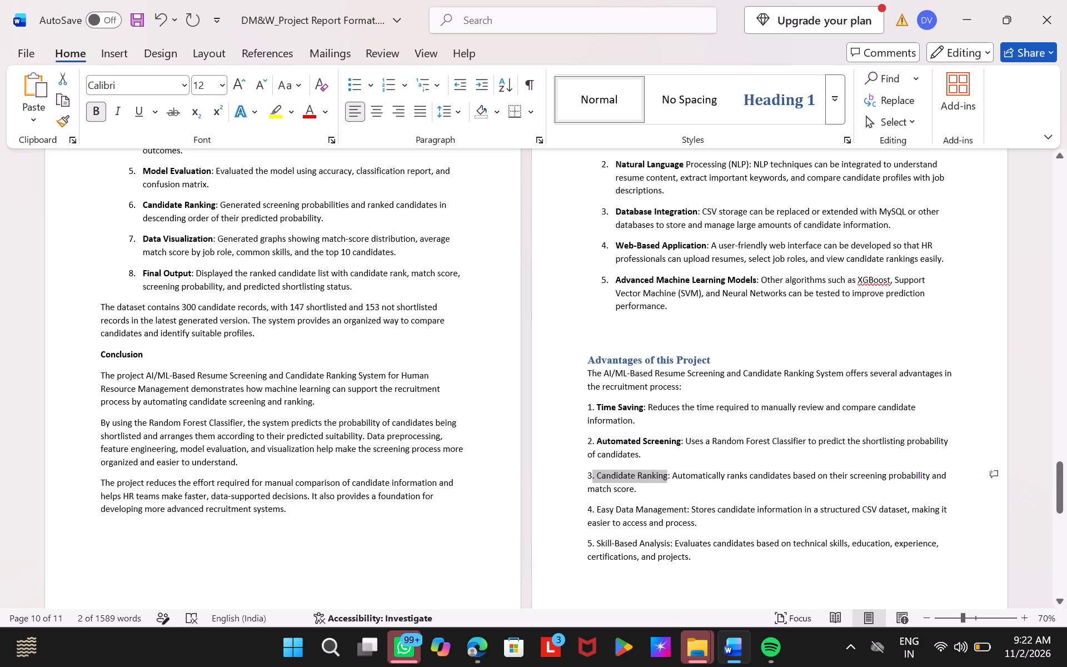
pyautogui.moveTo(662, 477); pyautogui.dragTo(664, 477)
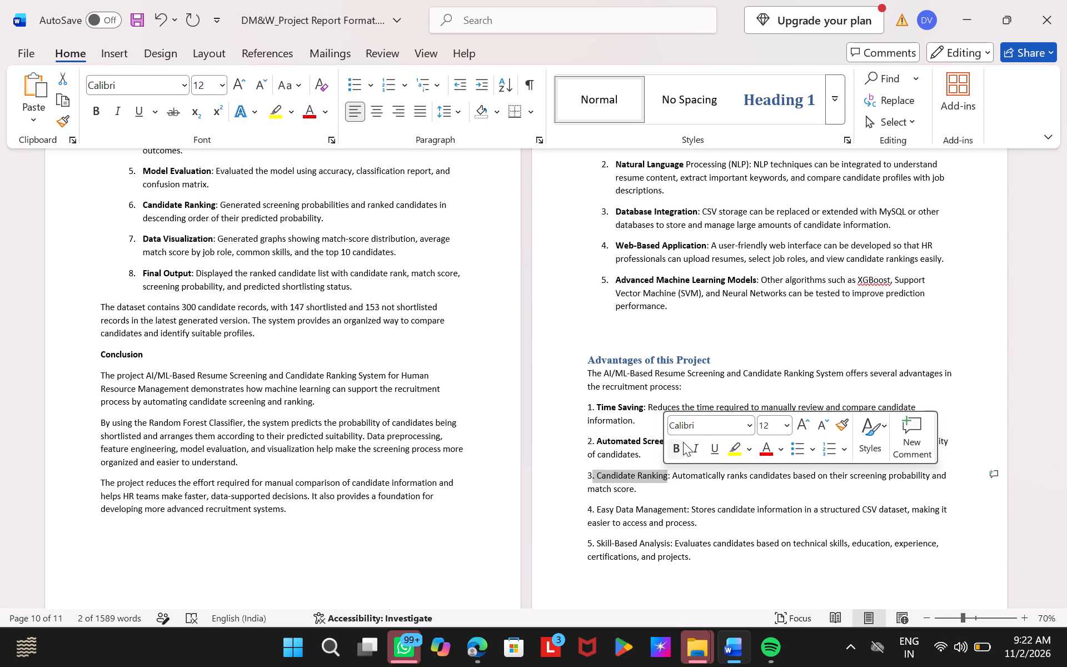
pyautogui.click(683, 442)
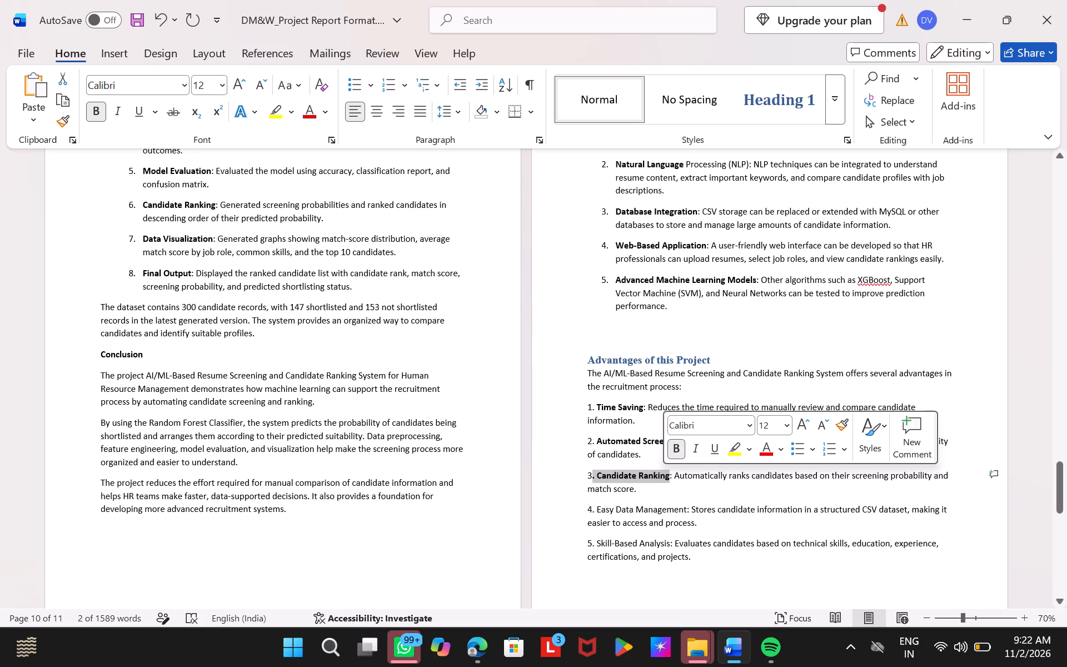
pyautogui.moveTo(596, 507); pyautogui.dragTo(674, 509)
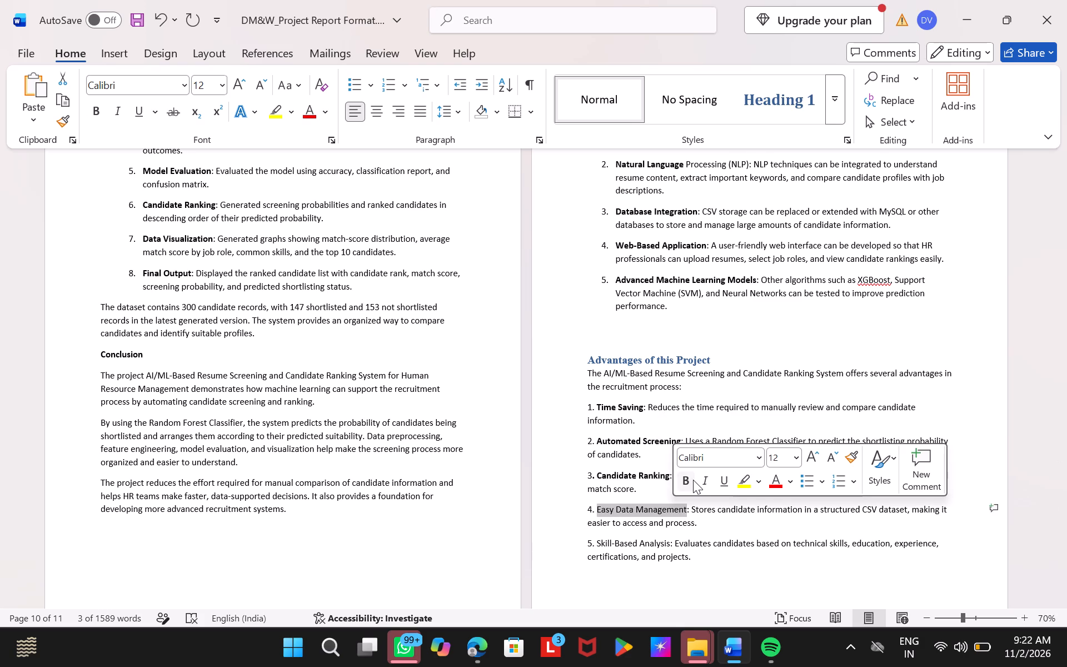
pyautogui.click(692, 480)
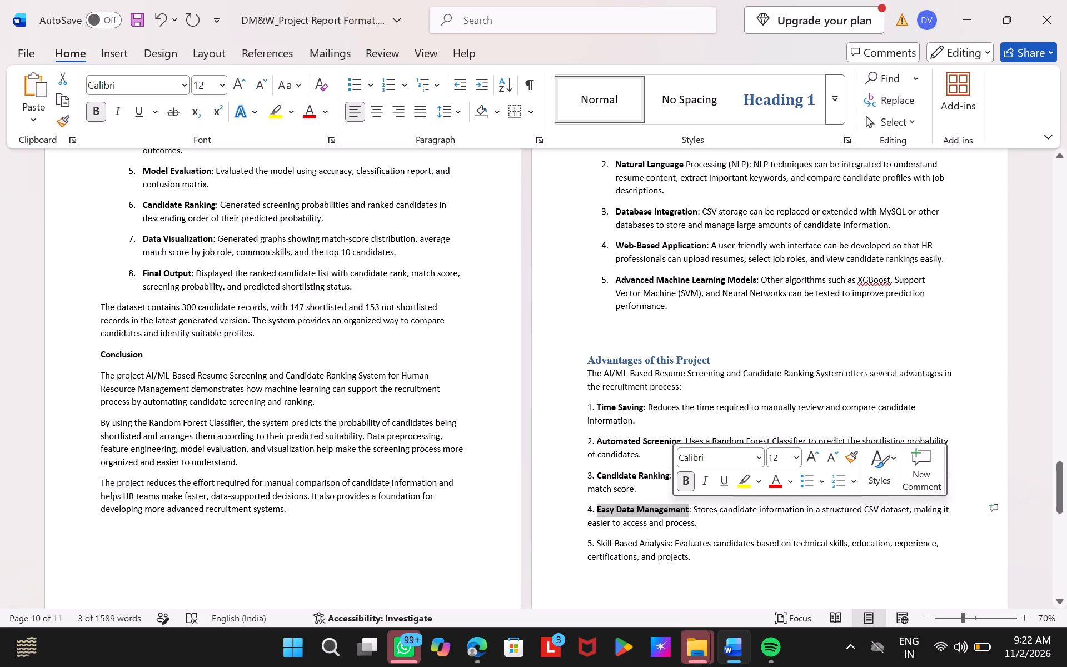
pyautogui.moveTo(597, 543); pyautogui.dragTo(675, 541)
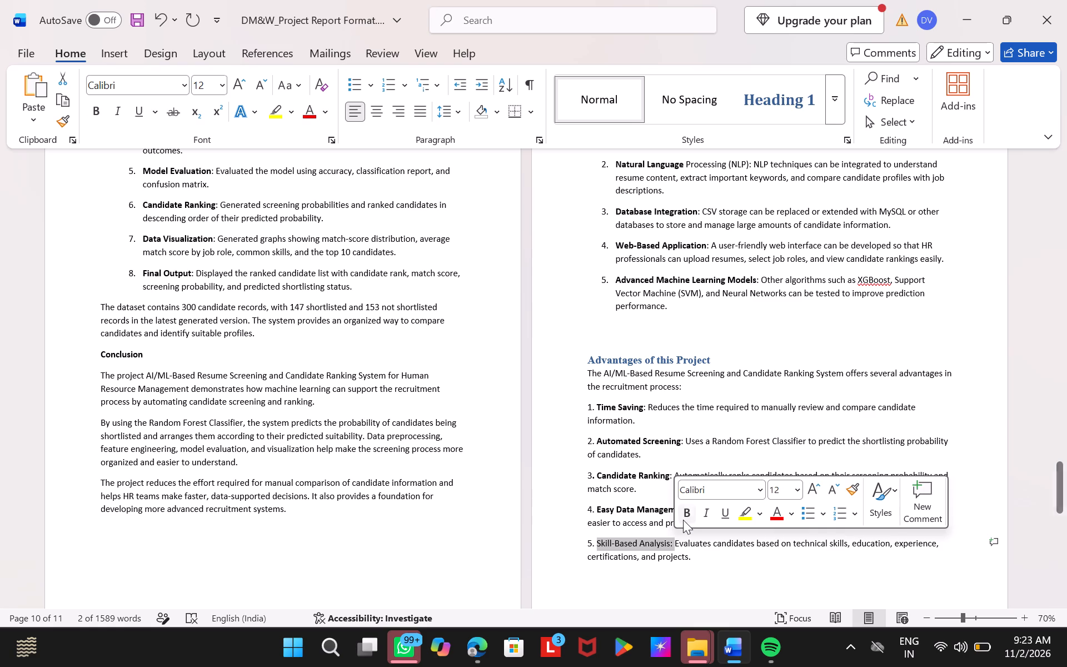
pyautogui.click(683, 520)
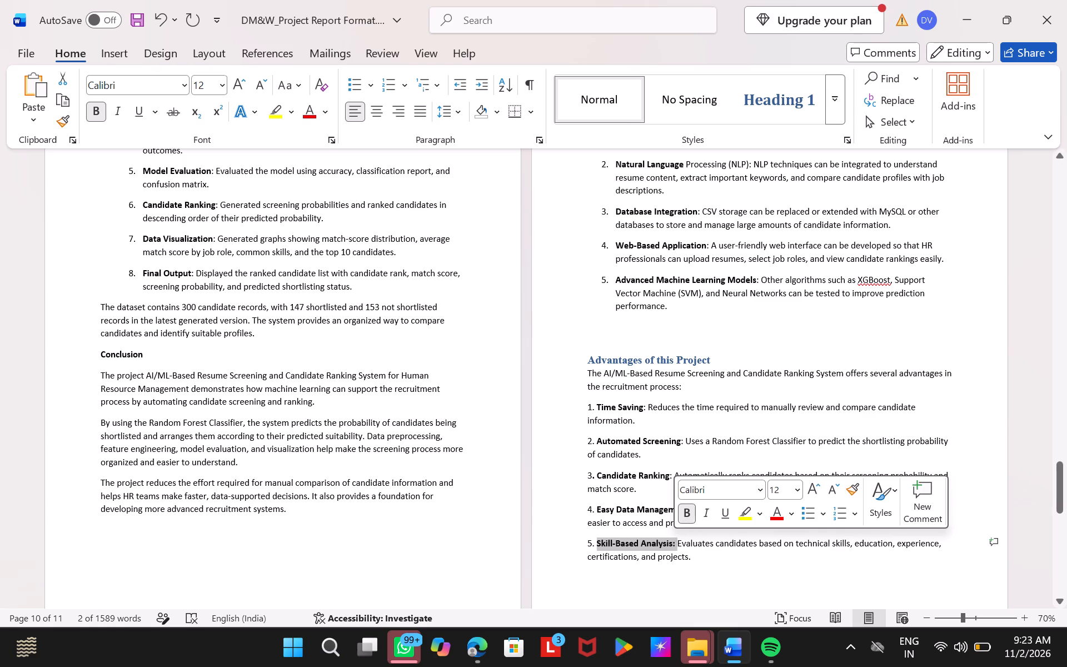
# Format the five items under Advantages of this Project as an automatic numbered list.
pyautogui.click(576, 563)
pyautogui.click(547, 429)
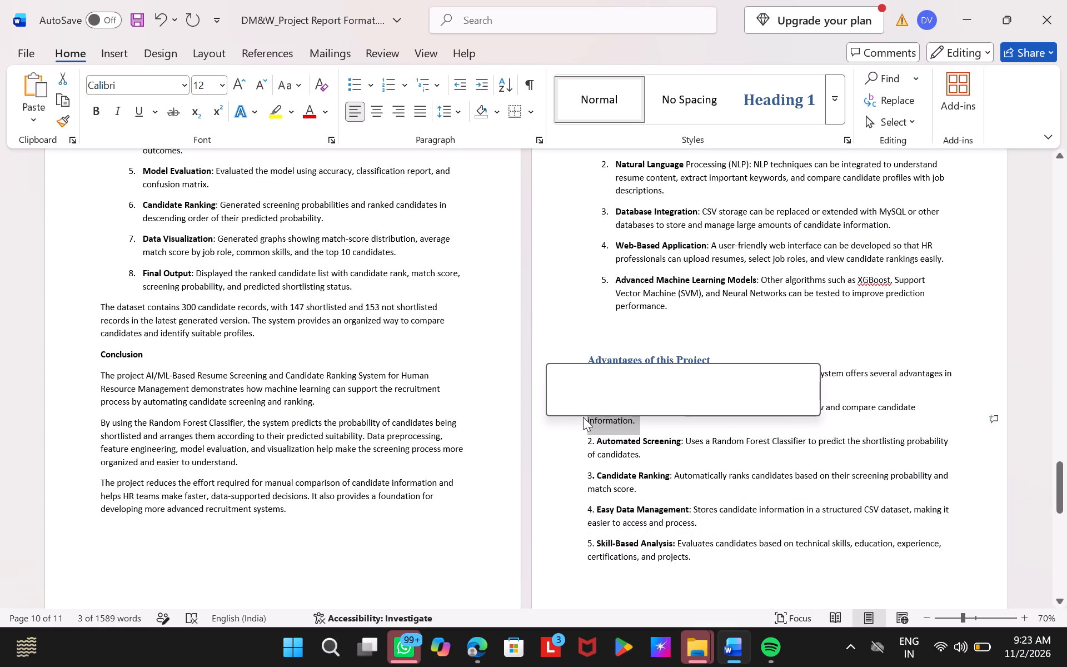
pyautogui.click(574, 439)
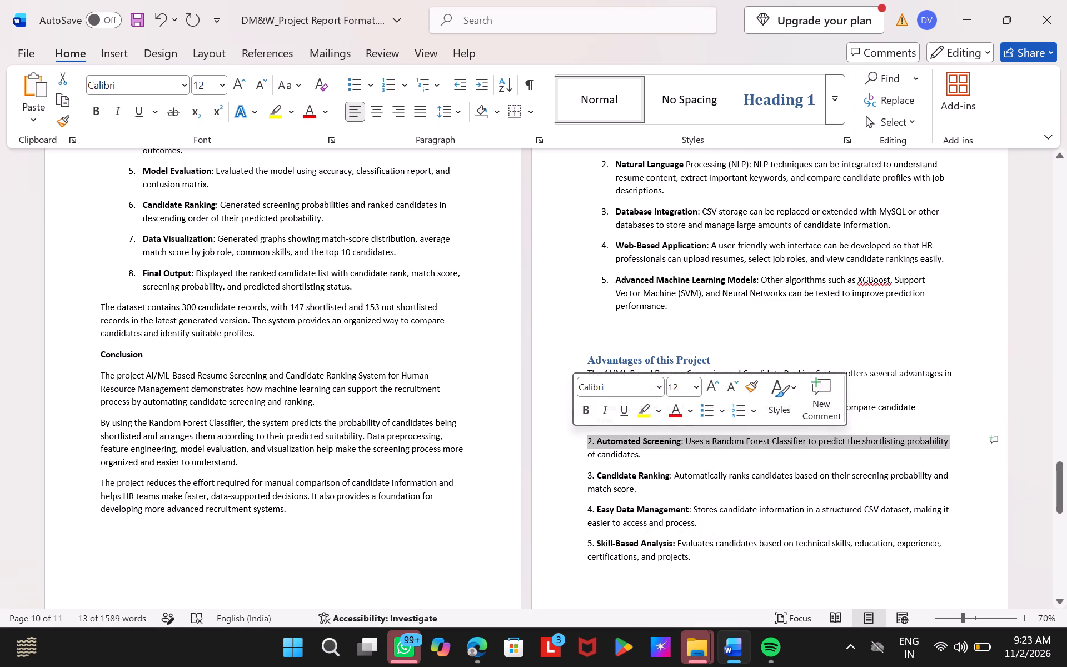
pyautogui.click(501, 383)
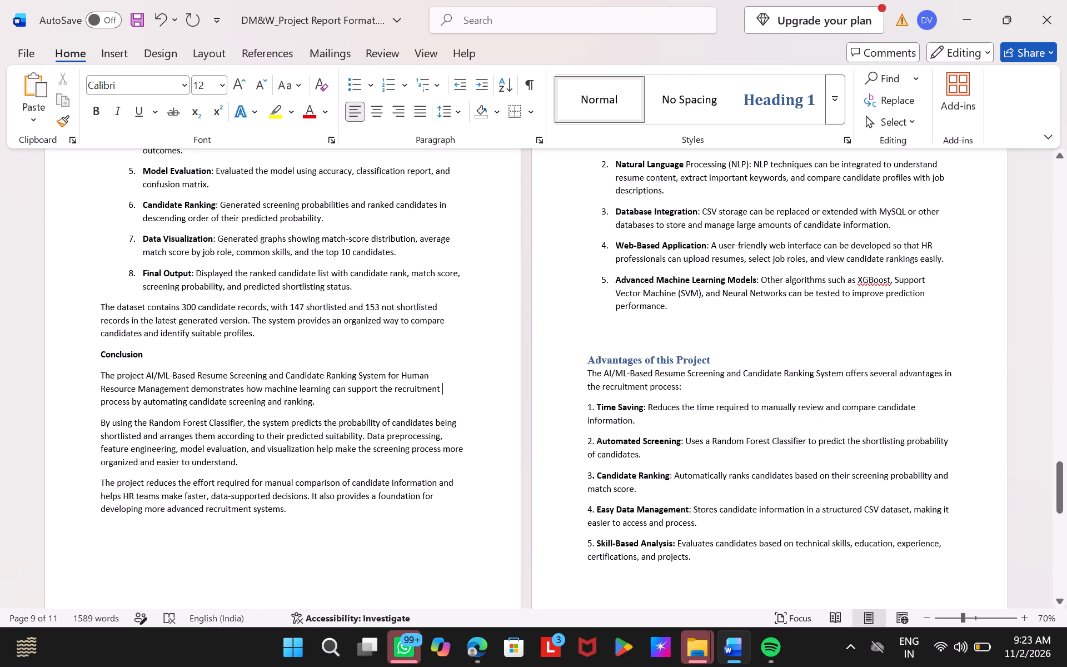
pyautogui.moveTo(584, 403); pyautogui.dragTo(699, 557)
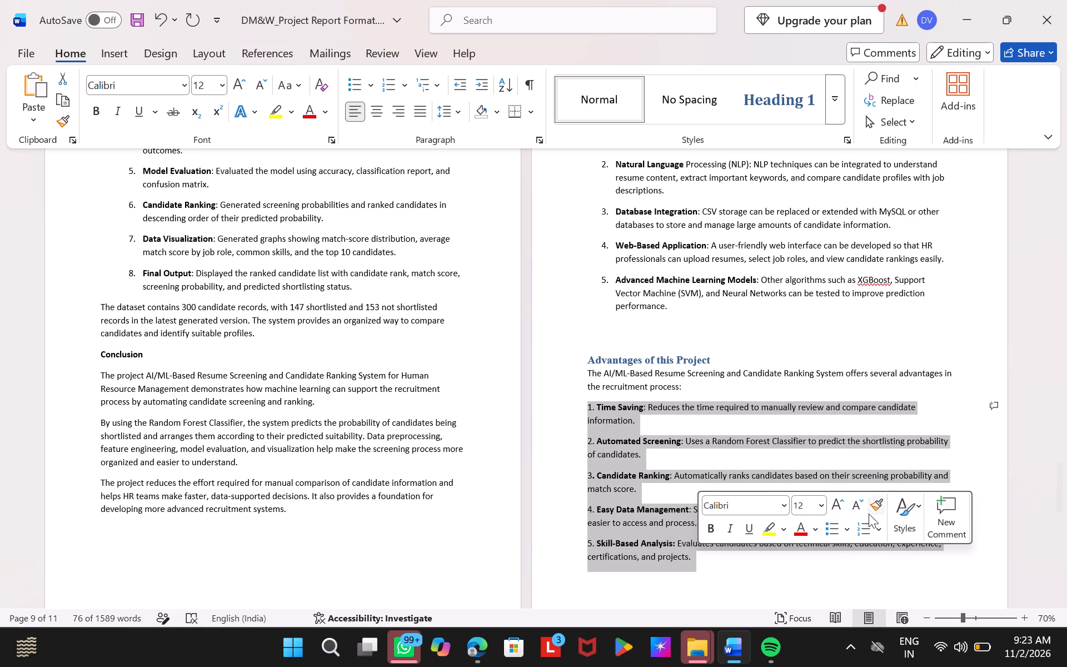
pyautogui.click(856, 529)
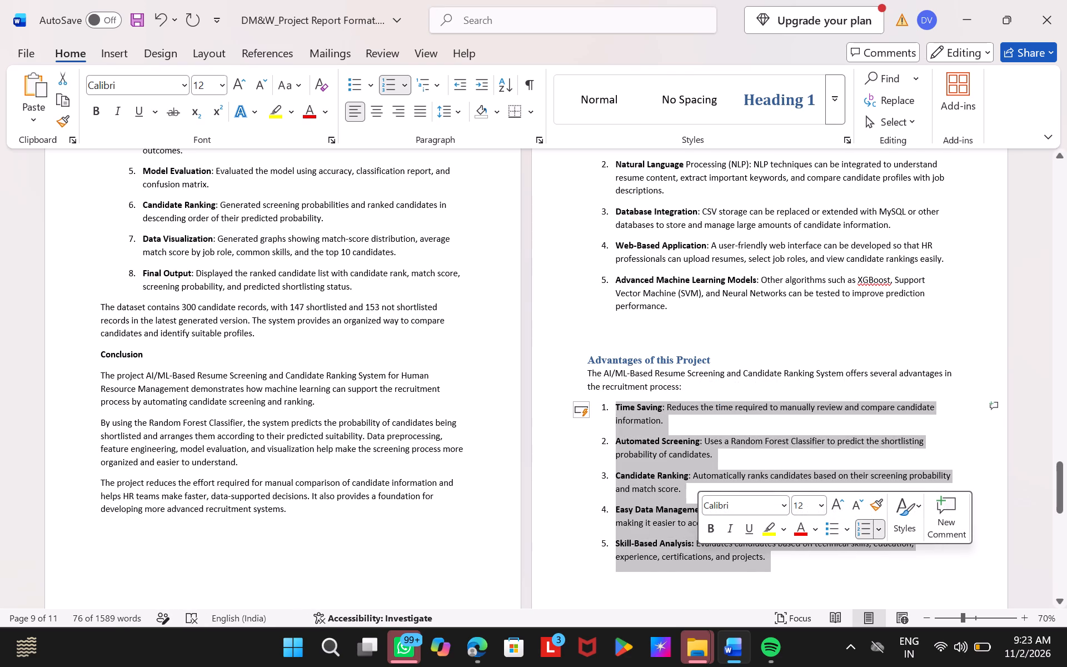
pyautogui.click(562, 540)
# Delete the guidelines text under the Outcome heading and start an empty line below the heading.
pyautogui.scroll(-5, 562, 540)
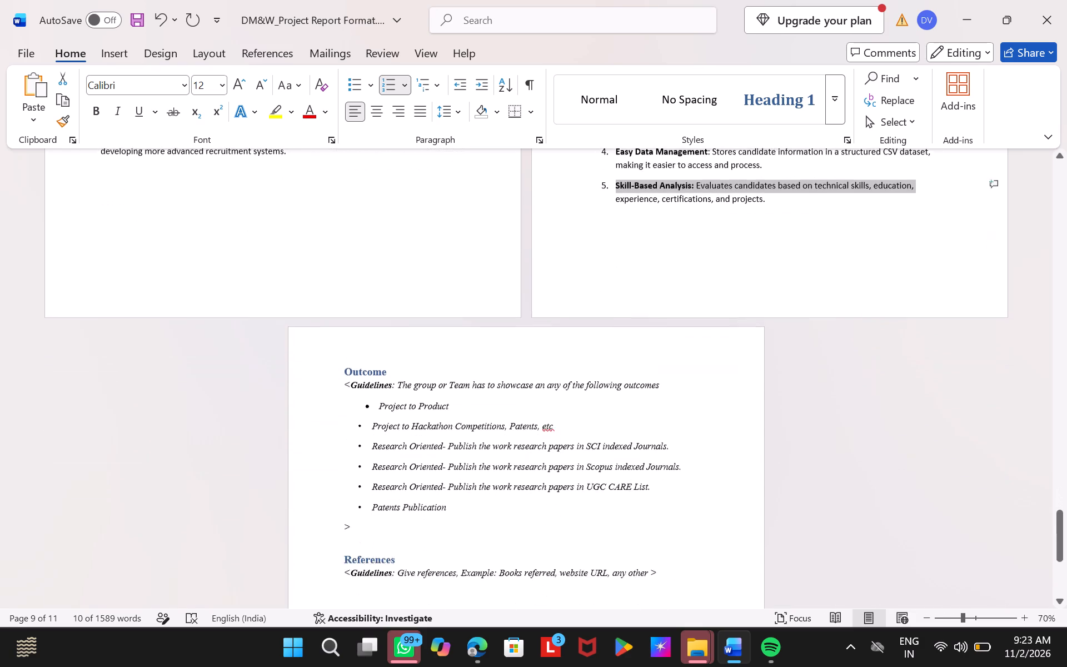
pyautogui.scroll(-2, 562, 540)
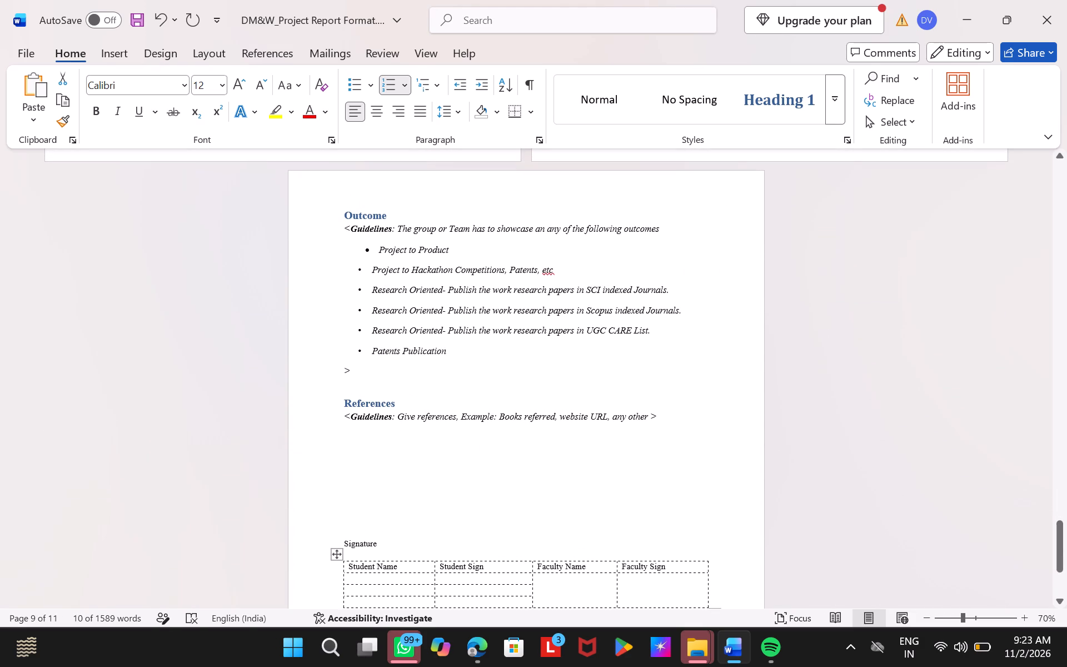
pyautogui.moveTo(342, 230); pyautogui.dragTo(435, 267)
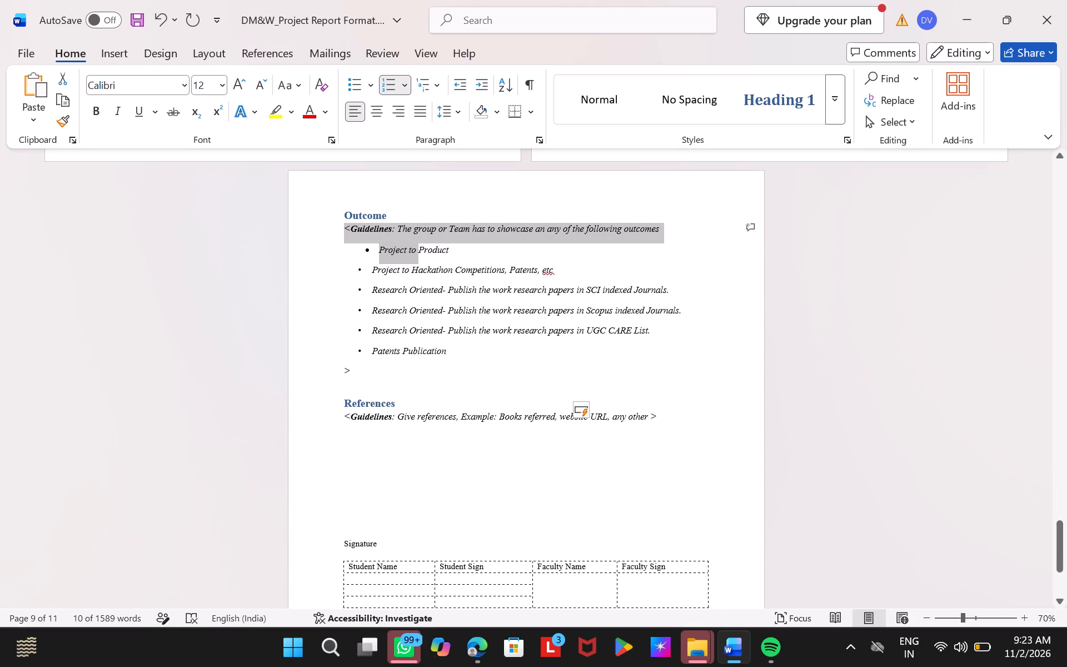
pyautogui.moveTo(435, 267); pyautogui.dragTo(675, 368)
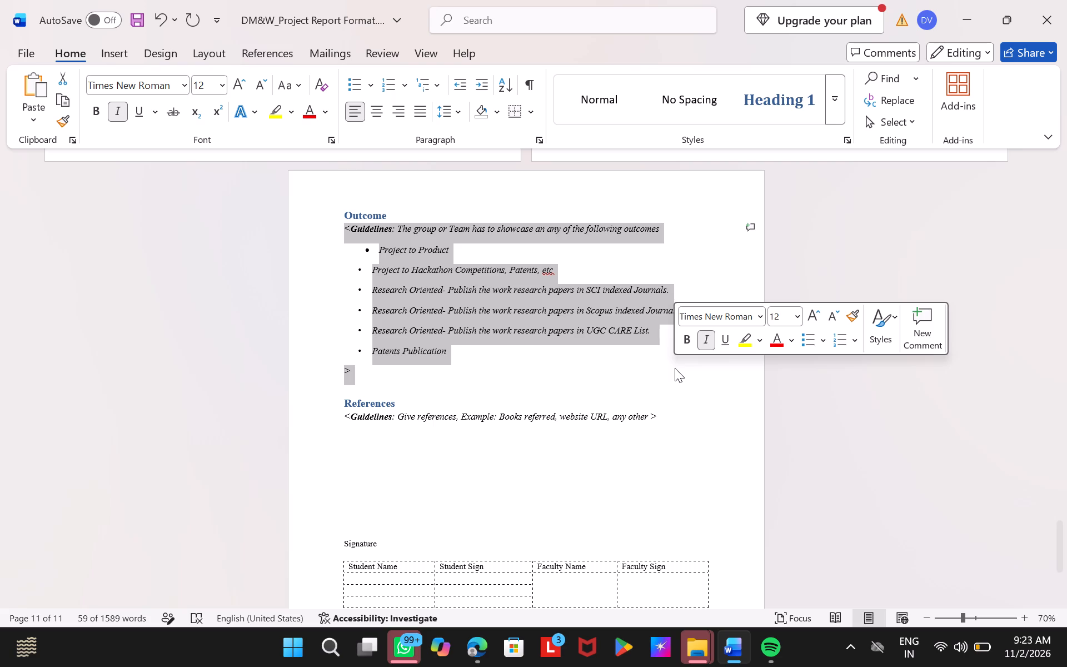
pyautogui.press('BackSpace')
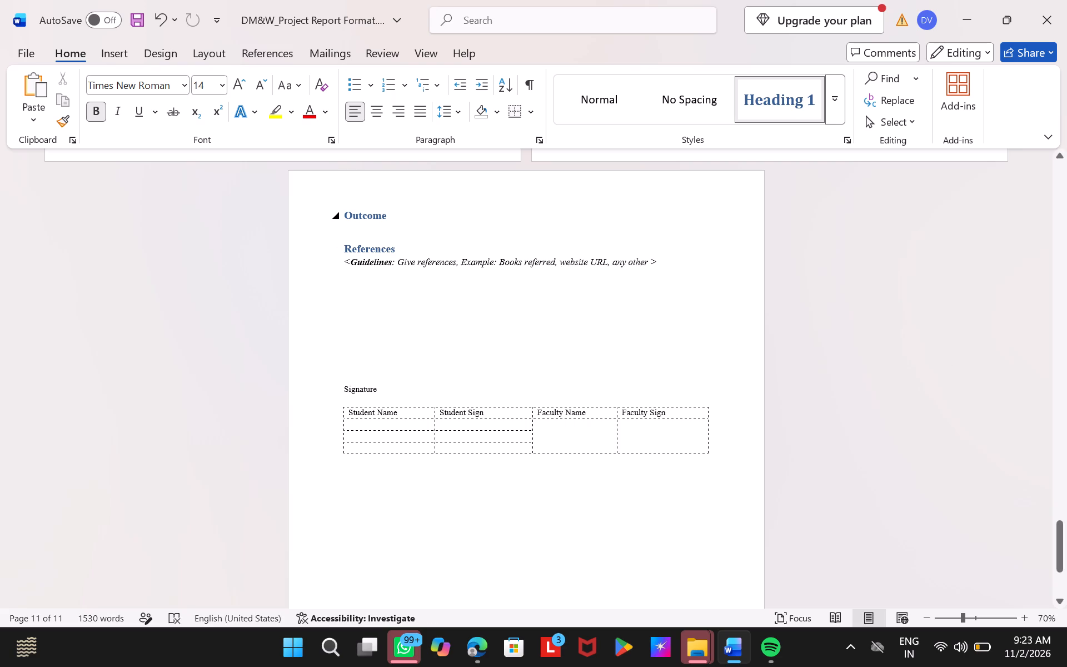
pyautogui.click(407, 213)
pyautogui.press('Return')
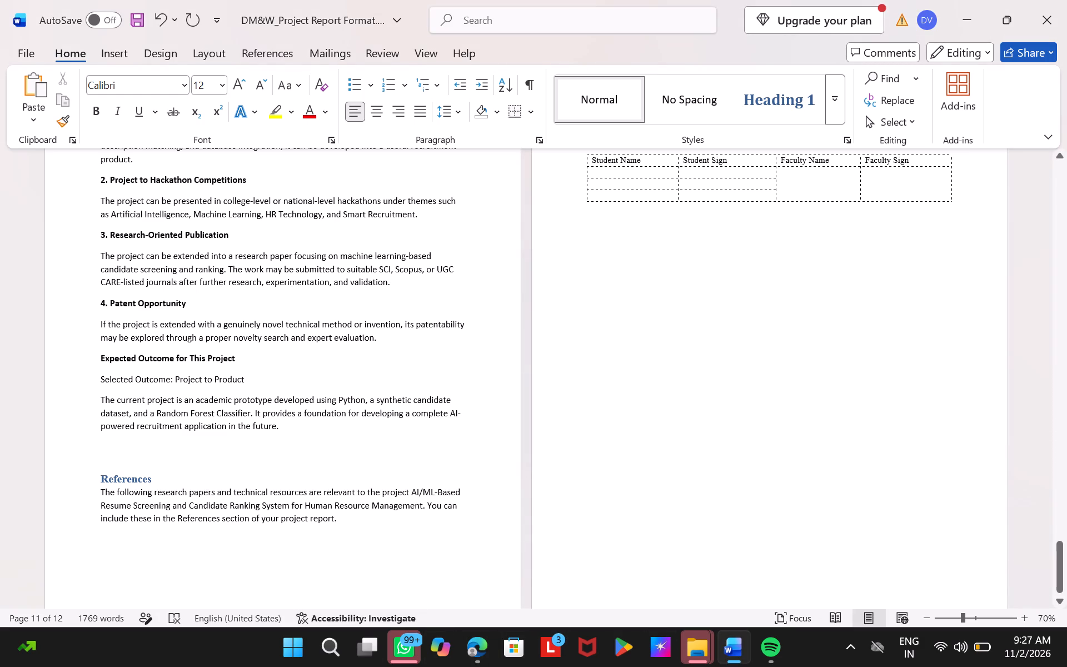
pyautogui.hotkey('ctrl', 'v')
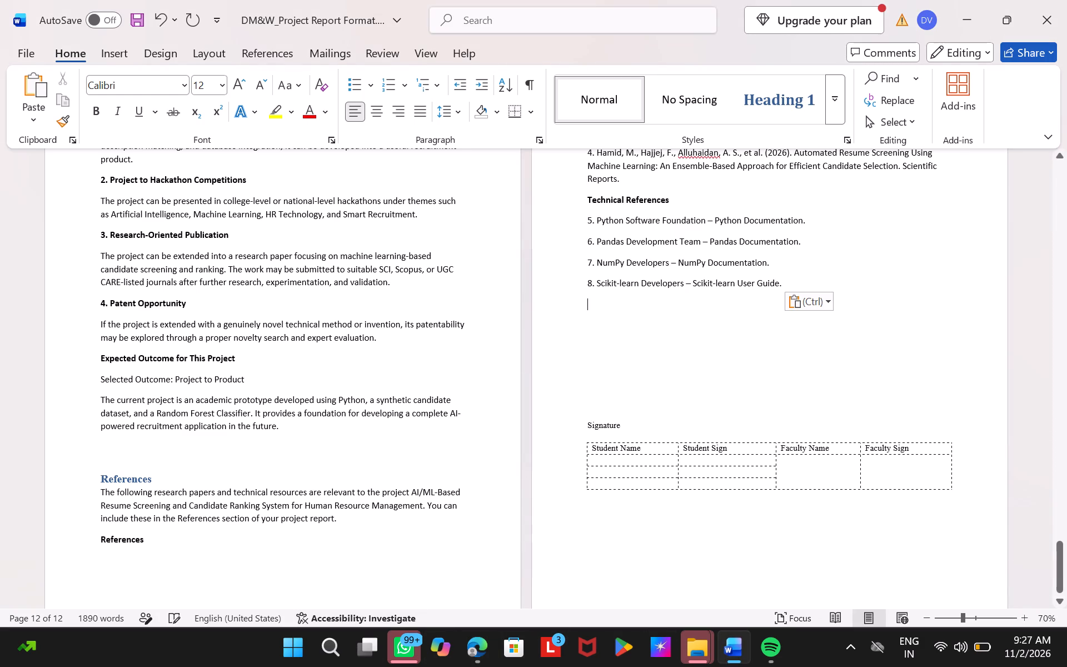
# Insert a line break before the pasted bold References subheading.
pyautogui.scroll(-2, 174, 561)
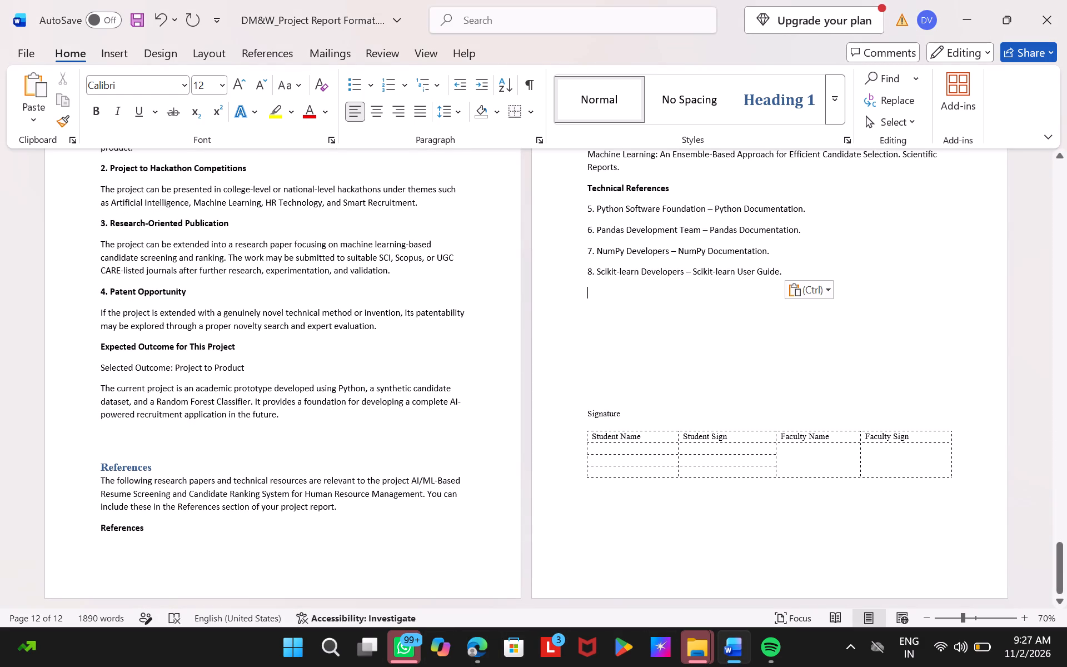
pyautogui.click(96, 525)
pyautogui.press('Return')
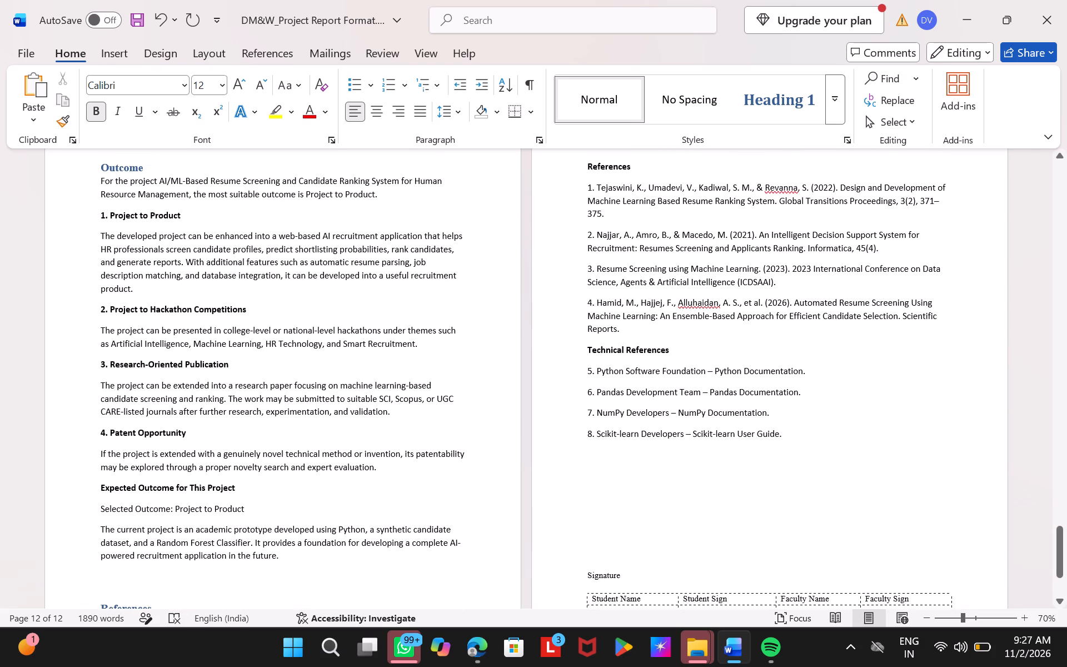
# Increase the font size of the pasted reference list, from the References subheading through item 8, to 14.
pyautogui.moveTo(586, 166); pyautogui.dragTo(780, 441)
pyautogui.click(914, 387)
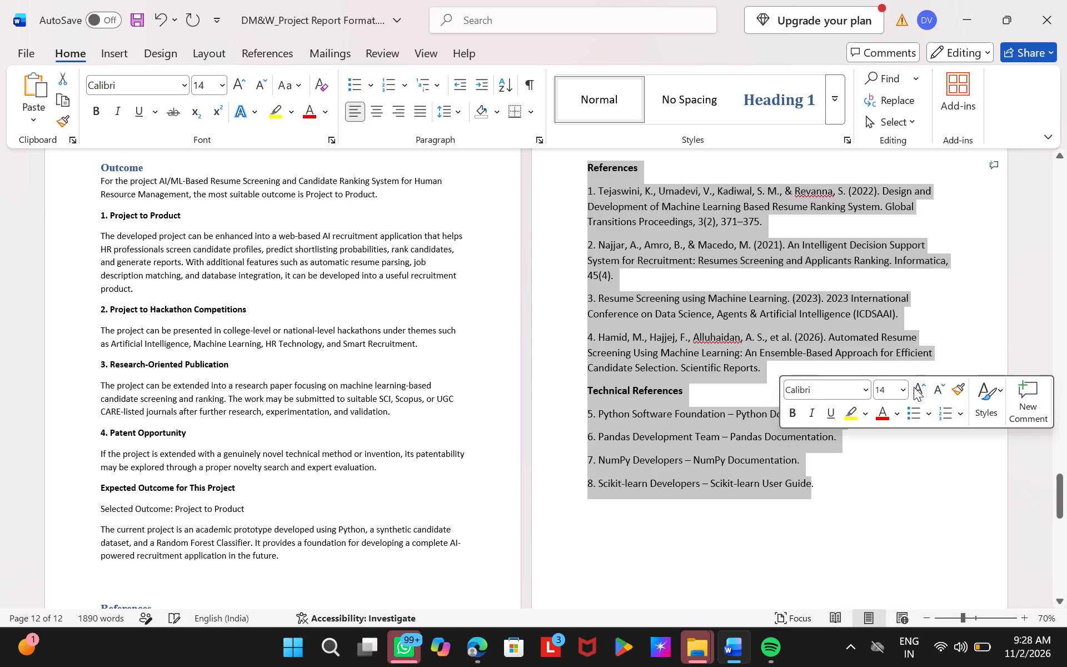
pyautogui.click(770, 554)
# Delete one empty line above the Signature label to pull the signature table up.
pyautogui.scroll(-5, 770, 554)
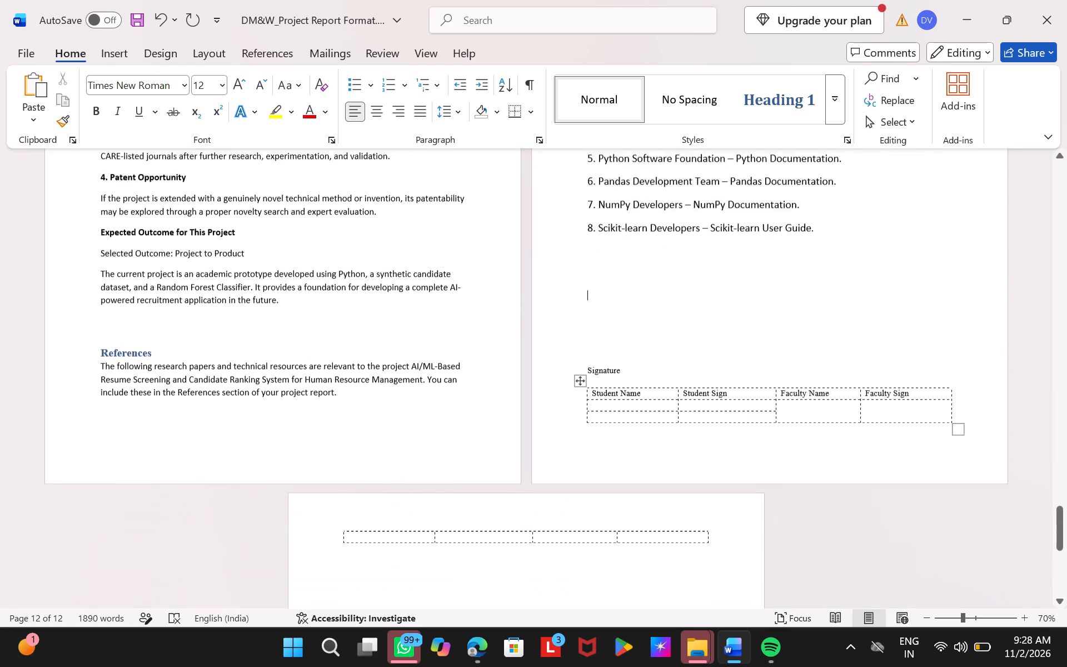
pyautogui.scroll(-2, 770, 554)
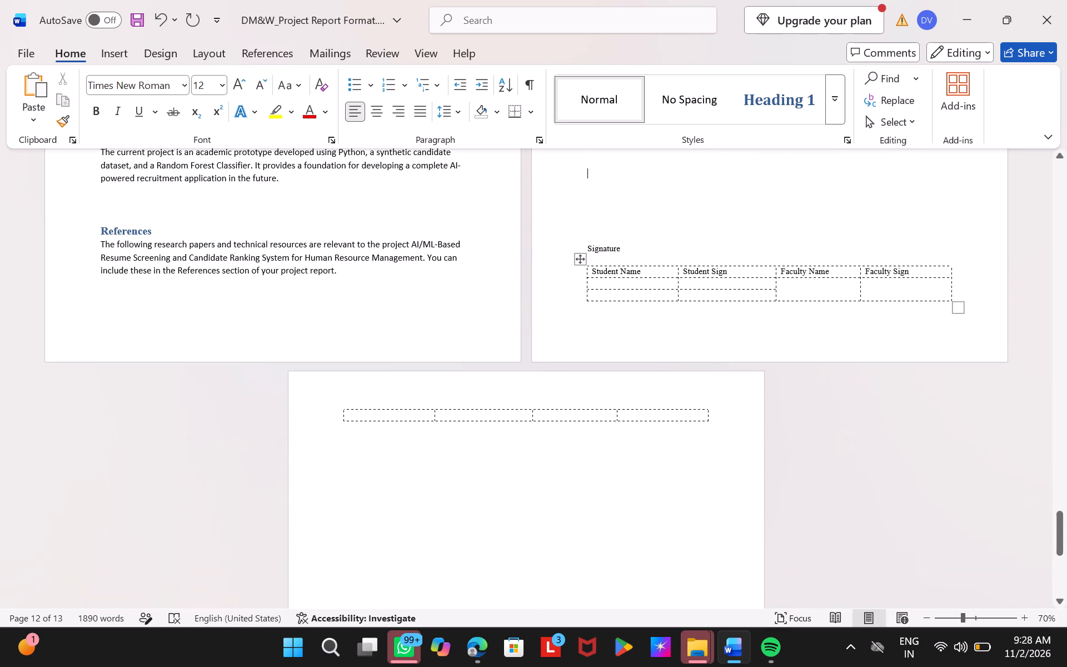
pyautogui.click(631, 253)
pyautogui.click(586, 247)
pyautogui.press('BackSpace')
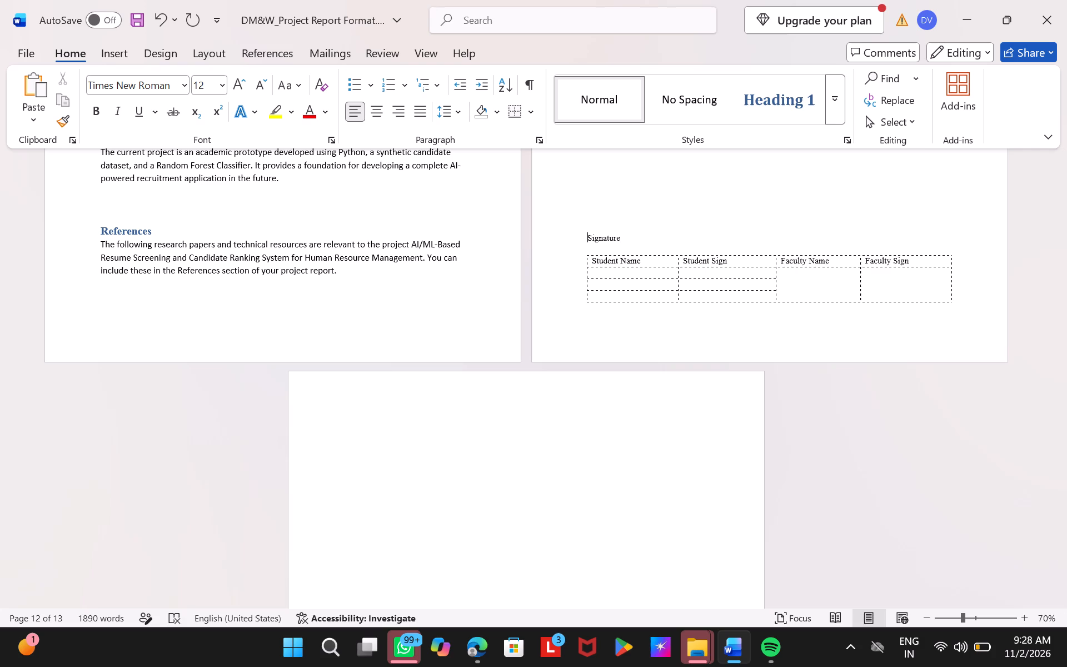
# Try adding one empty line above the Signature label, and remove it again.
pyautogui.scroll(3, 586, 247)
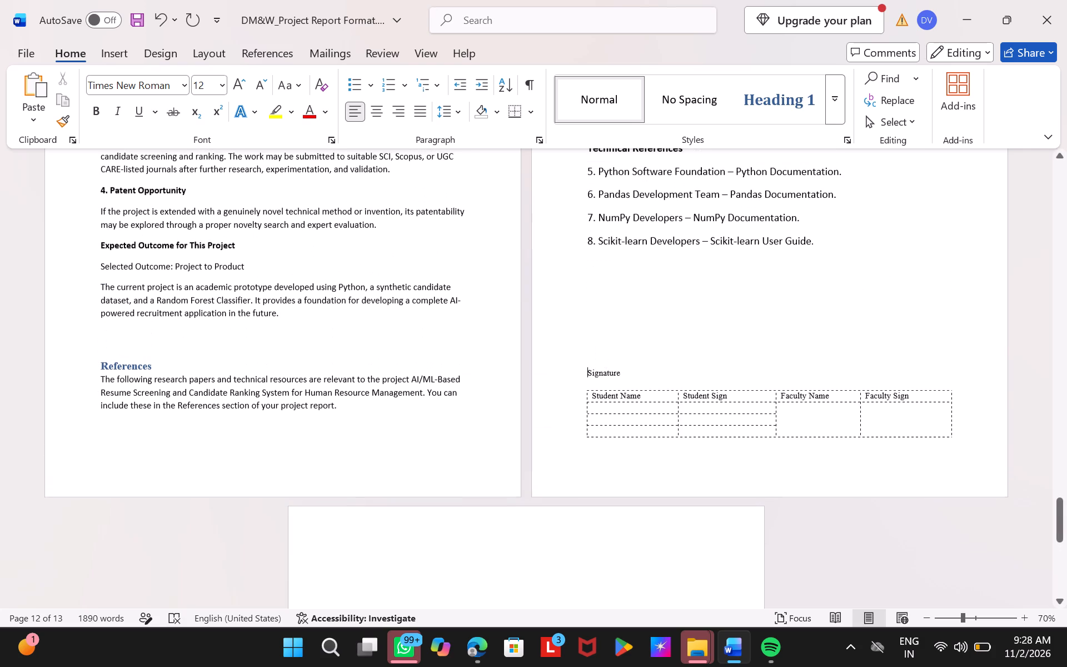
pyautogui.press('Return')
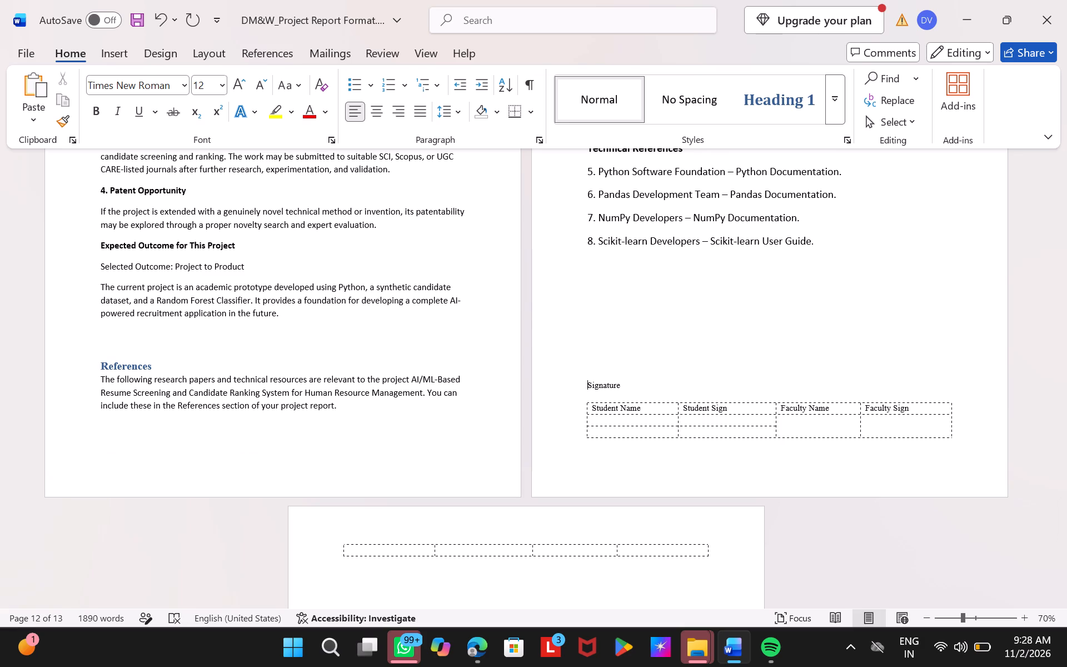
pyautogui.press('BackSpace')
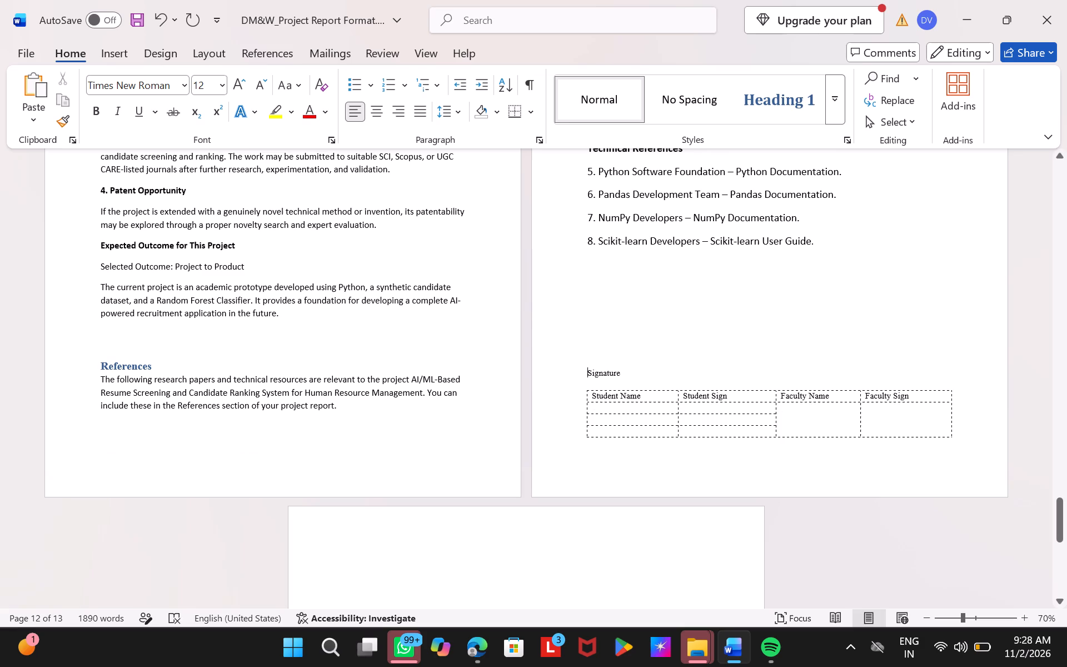
# Enter the two team members' names in the first two blank rows of the signature table's Student Name column.
pyautogui.click(603, 407)
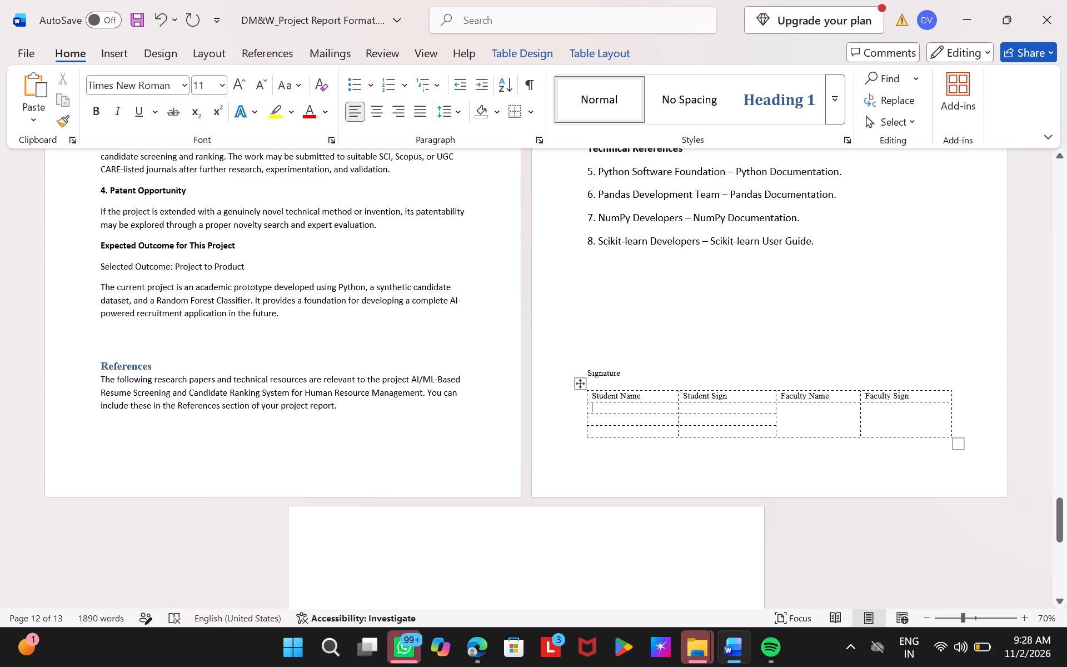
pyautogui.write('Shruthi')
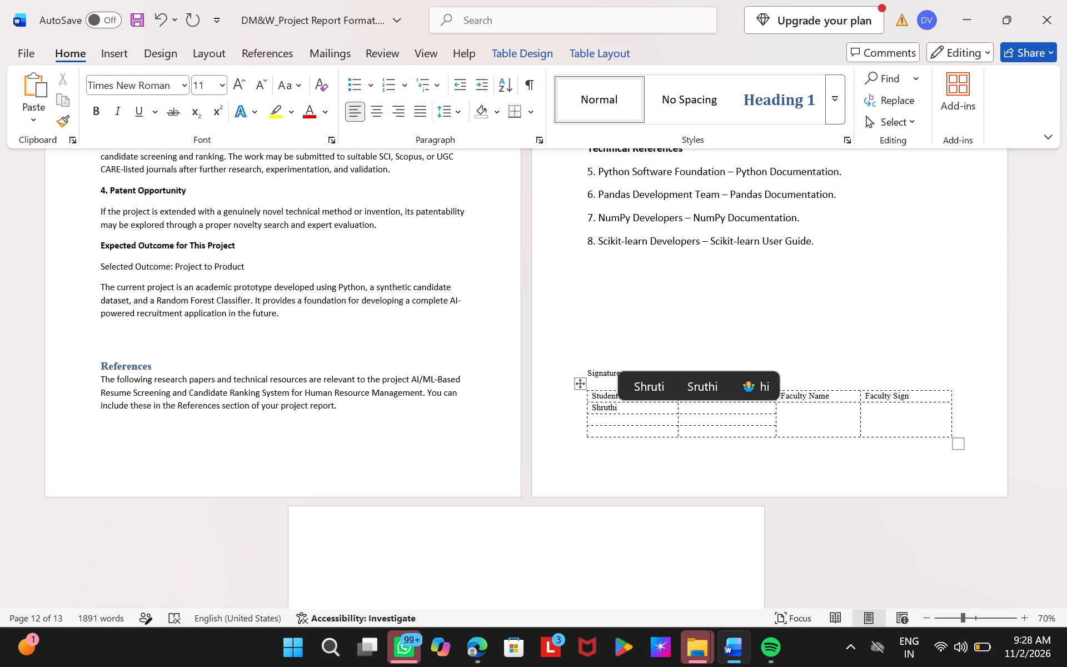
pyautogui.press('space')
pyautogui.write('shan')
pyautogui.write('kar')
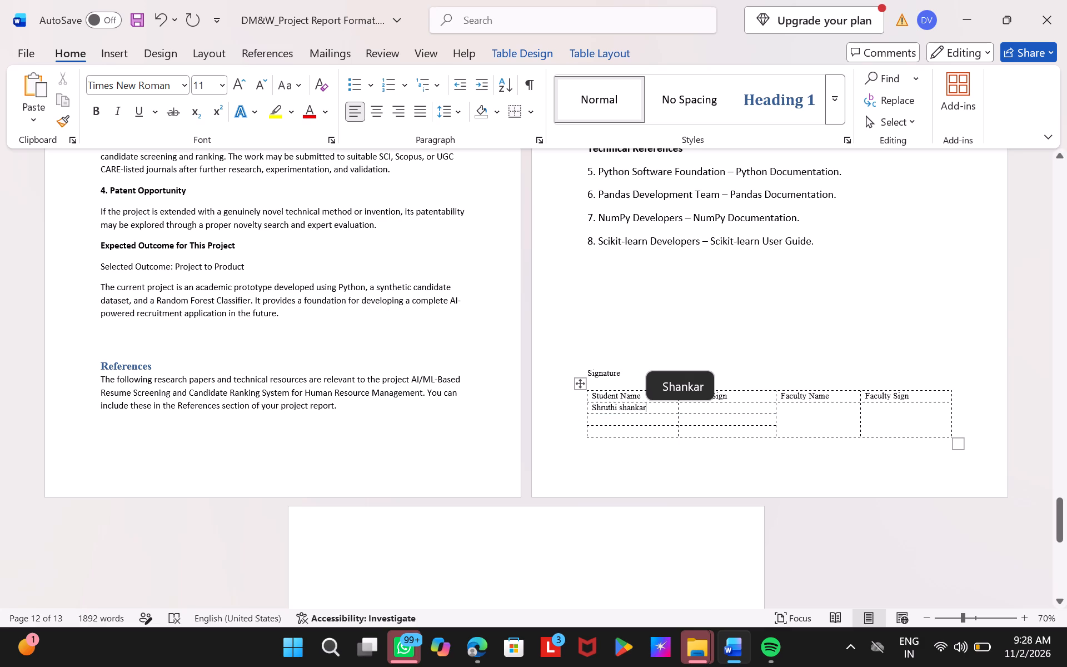
pyautogui.click(599, 420)
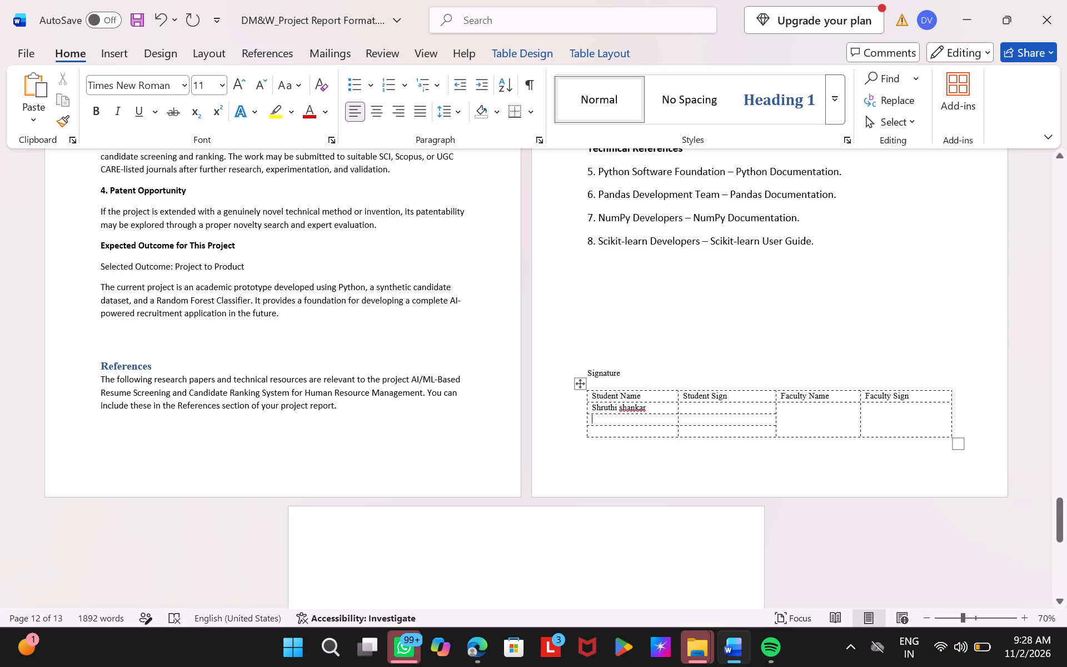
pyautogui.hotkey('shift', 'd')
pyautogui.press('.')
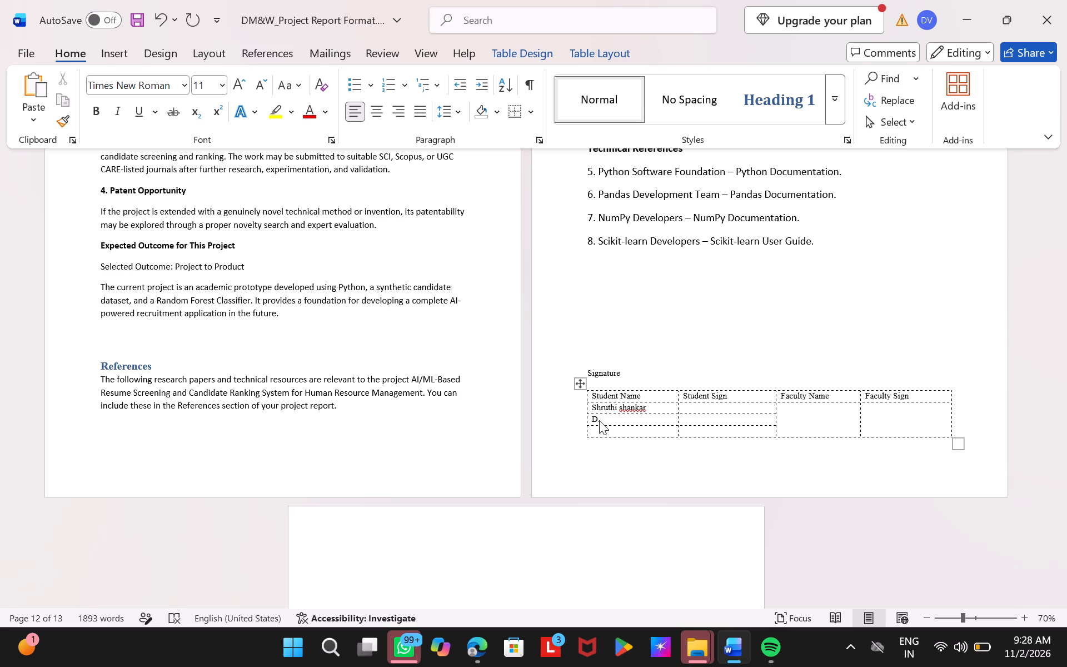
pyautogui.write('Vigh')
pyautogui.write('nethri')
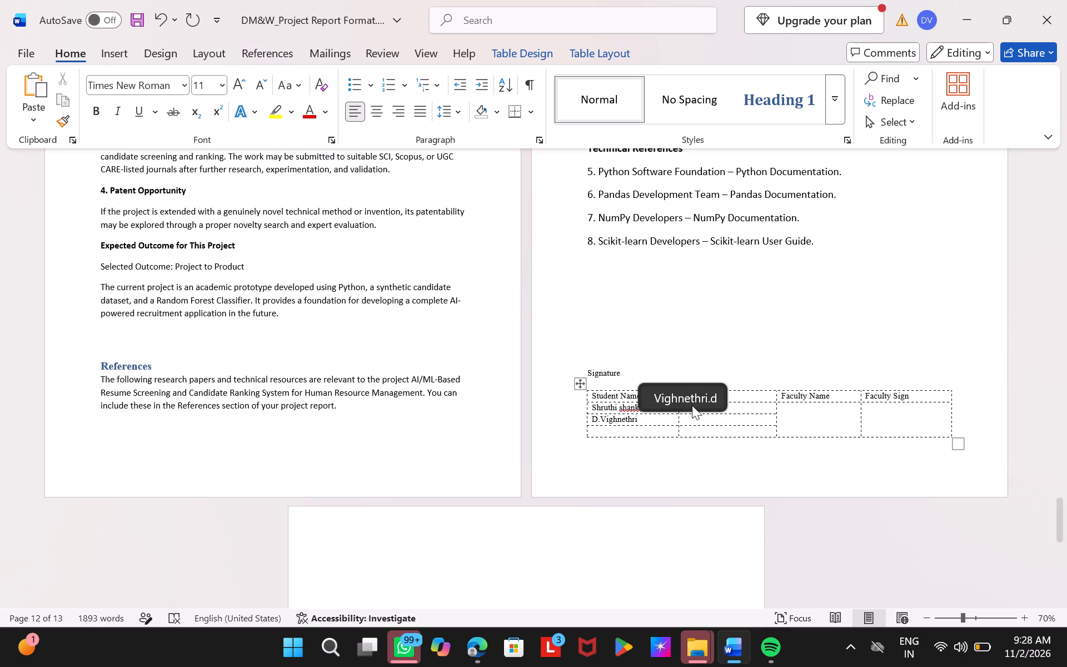
# Enter the supervising faculty member's name, with the title Dr., in the signature table's Faculty Name cell.
pyautogui.click(739, 407)
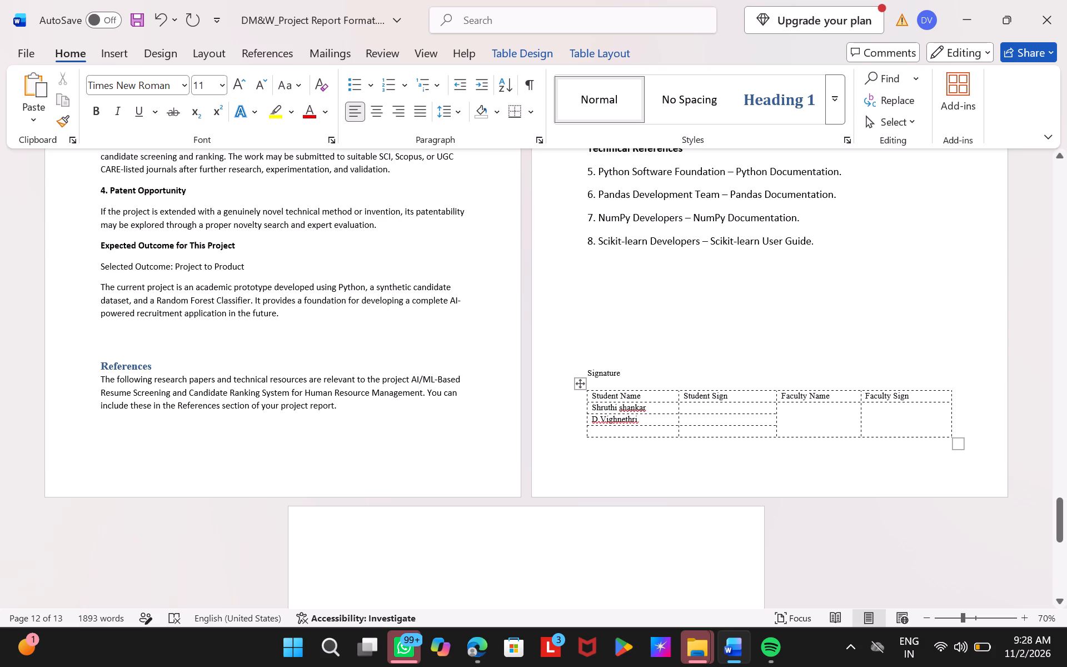
pyautogui.click(792, 417)
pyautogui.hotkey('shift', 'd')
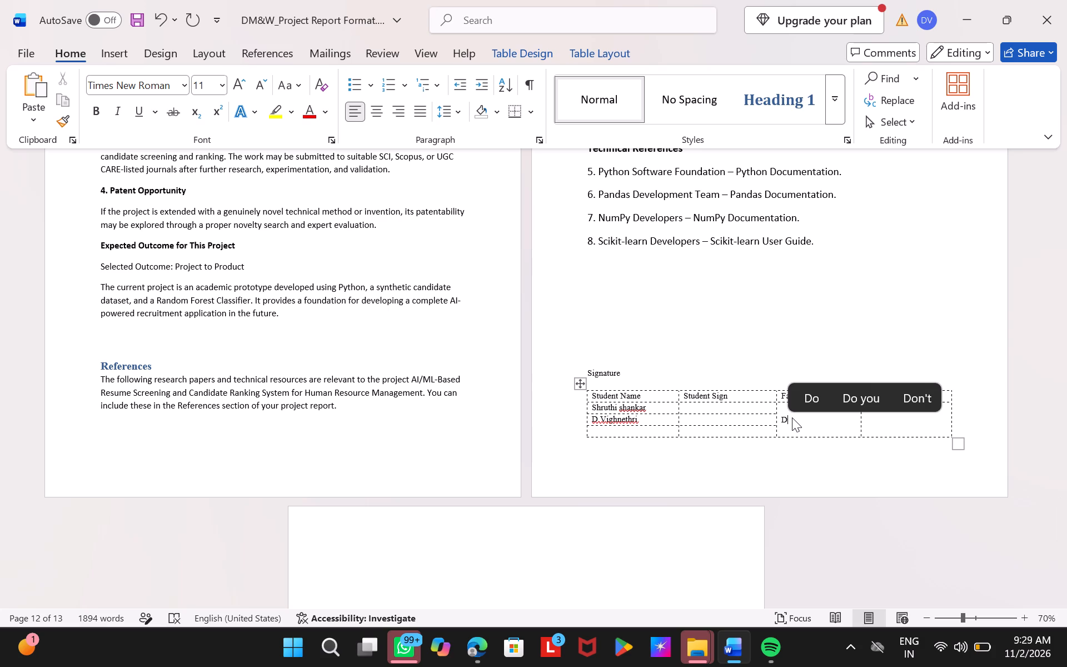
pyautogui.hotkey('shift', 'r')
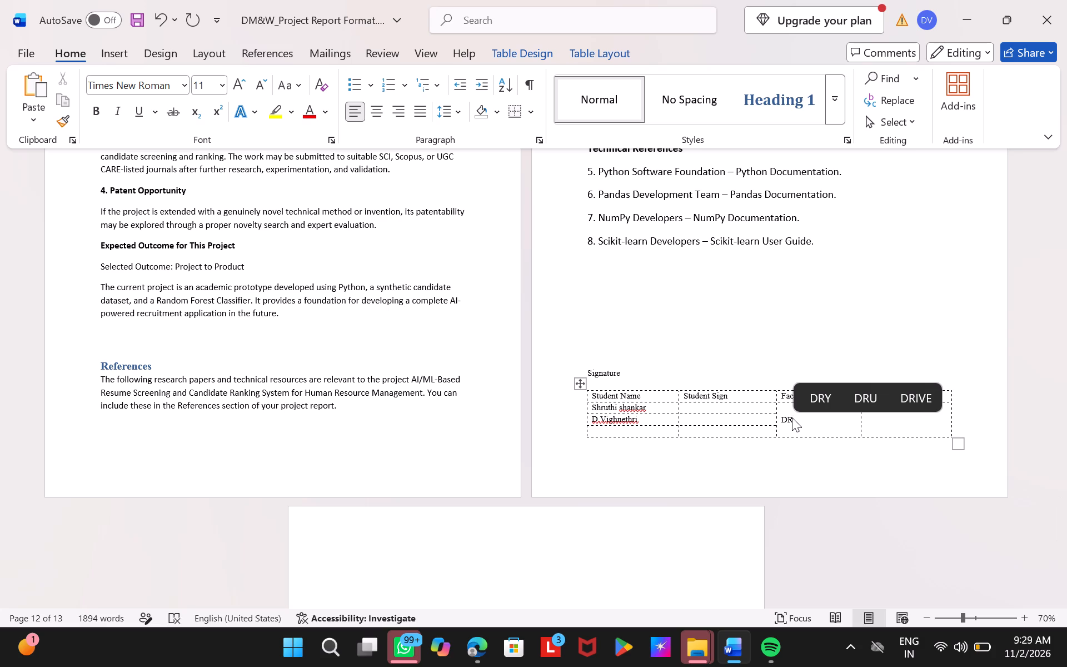
pyautogui.press('BackSpace')
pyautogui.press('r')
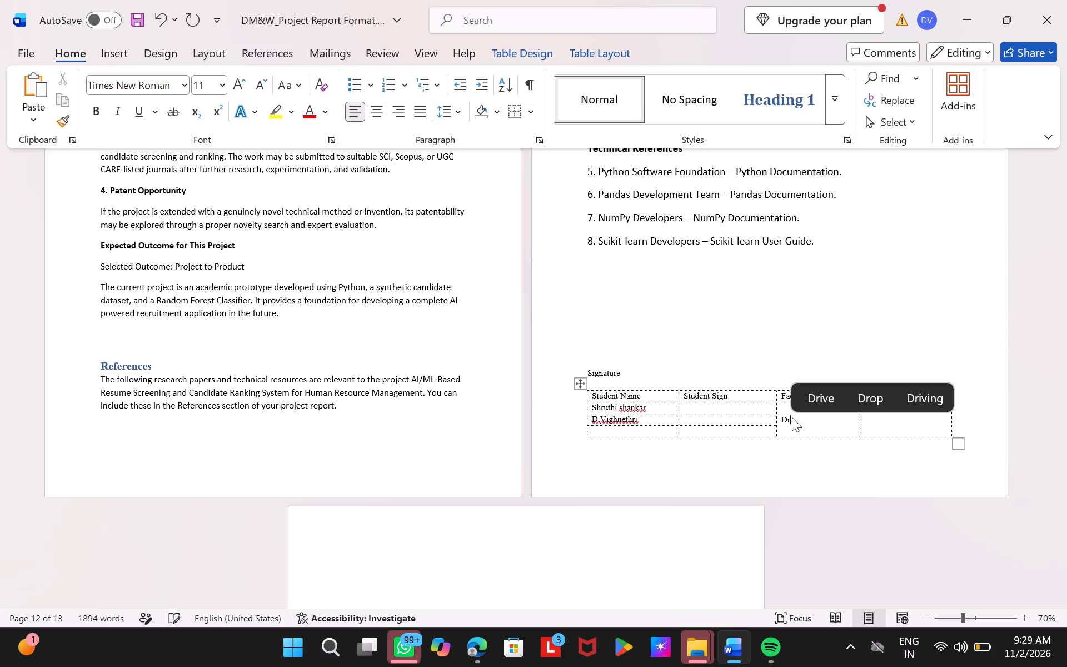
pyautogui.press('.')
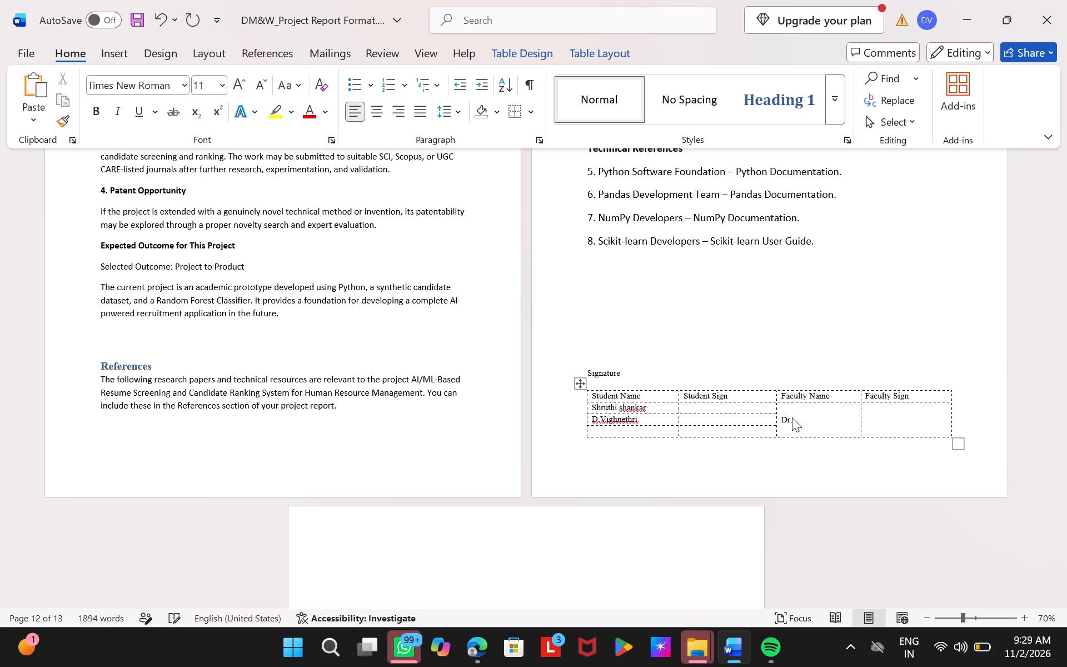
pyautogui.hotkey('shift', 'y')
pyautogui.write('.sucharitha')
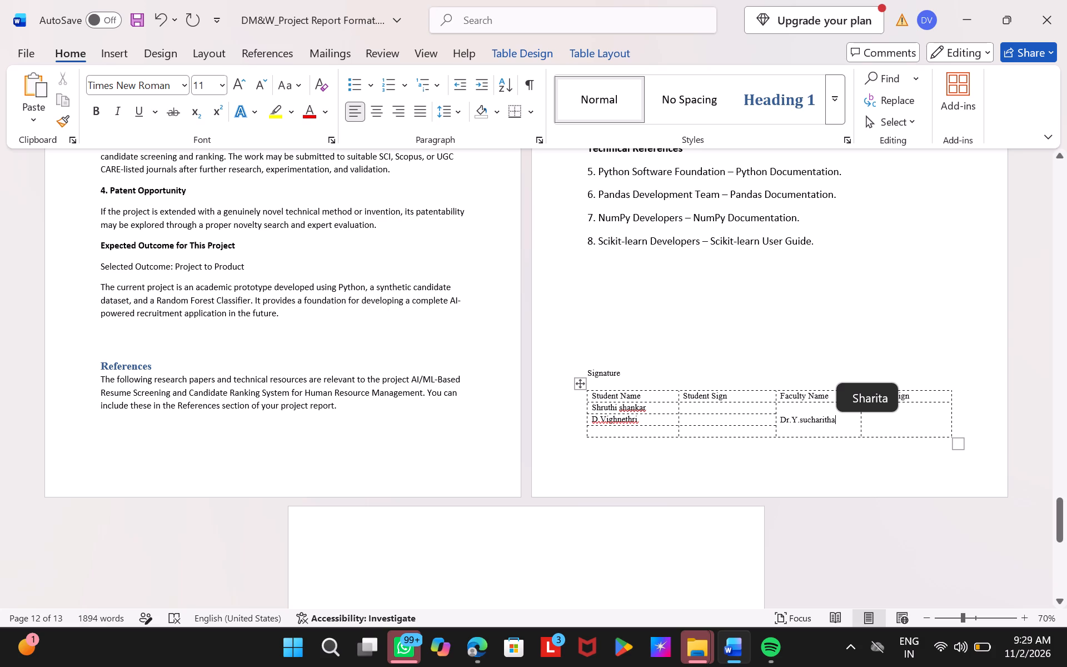
# Review the report from the signature table back to the cover page, comparing section locations with the table of contents.
pyautogui.scroll(10, 830, 297)
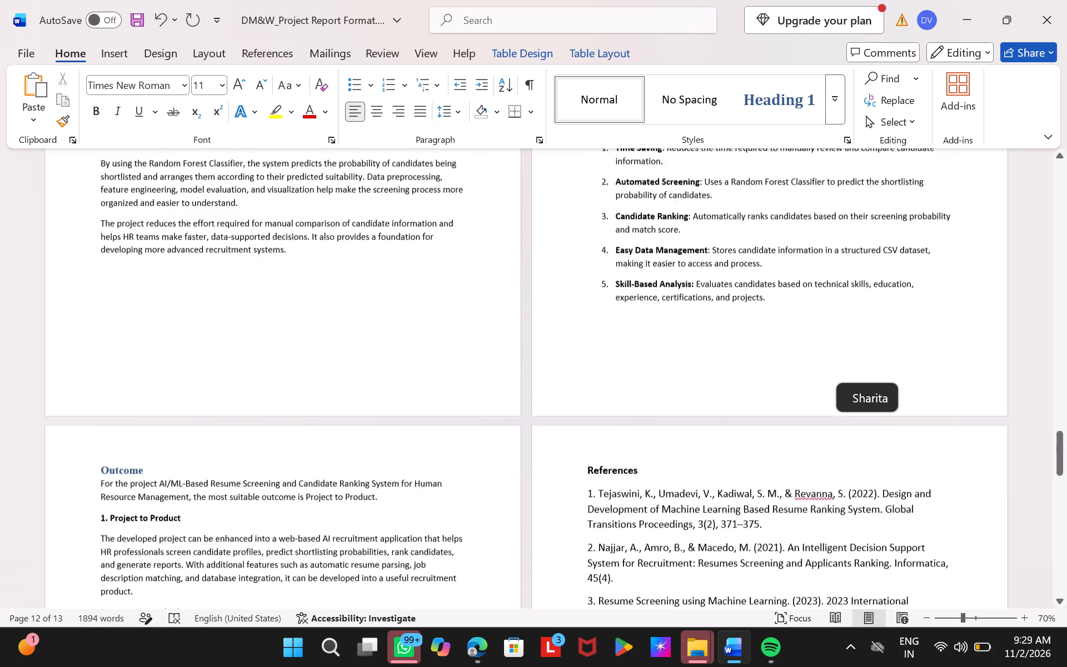
pyautogui.scroll(17, 830, 297)
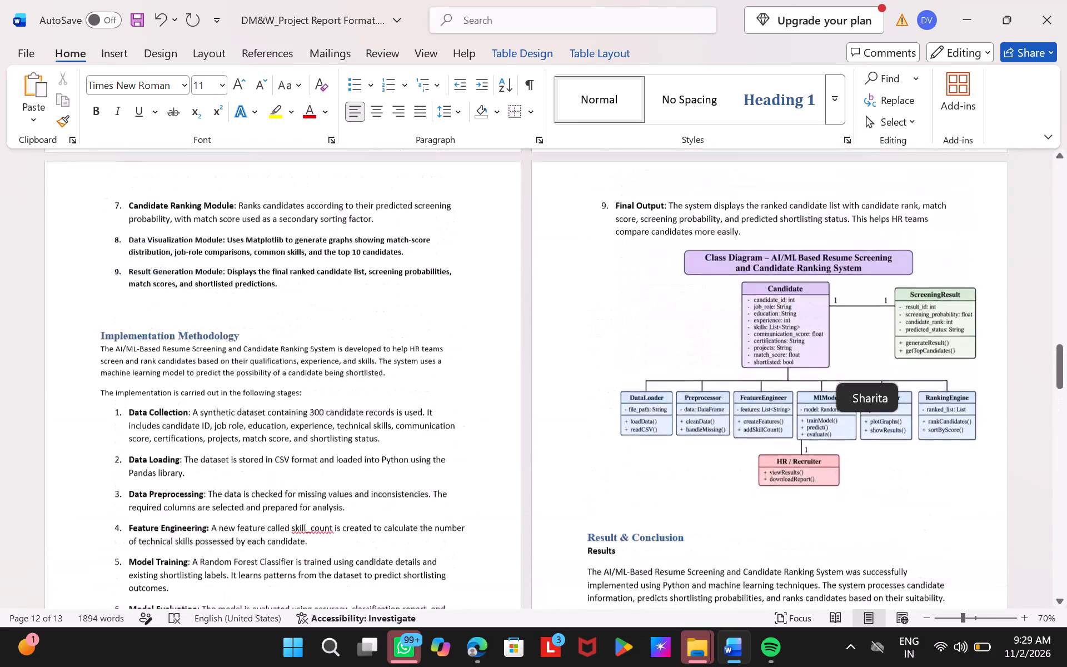
pyautogui.scroll(19, 830, 297)
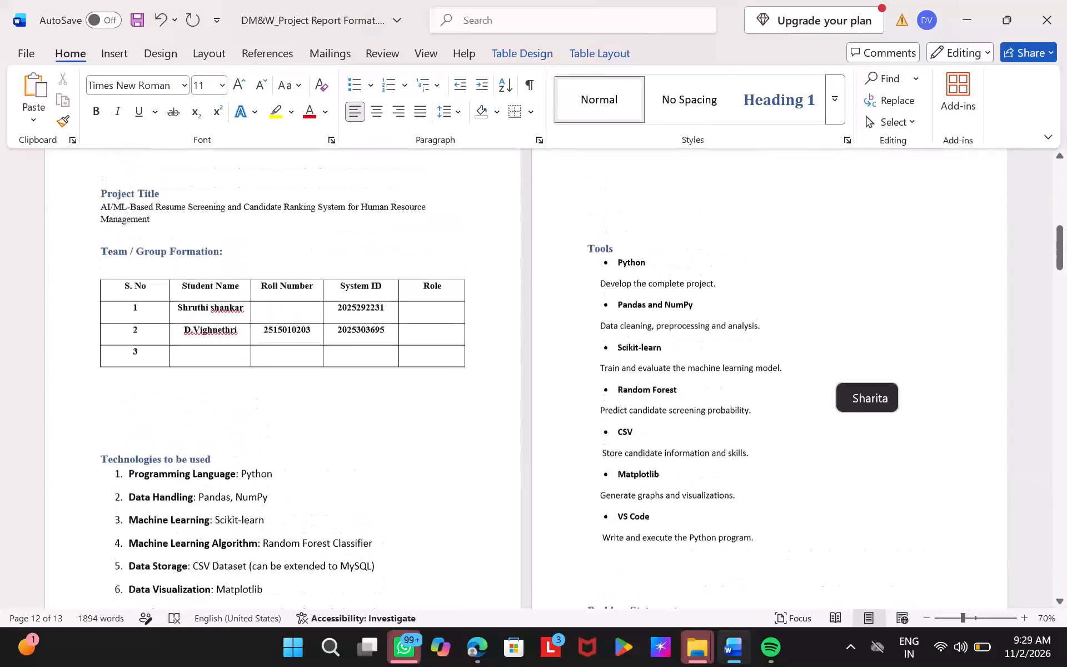
pyautogui.scroll(5, 830, 297)
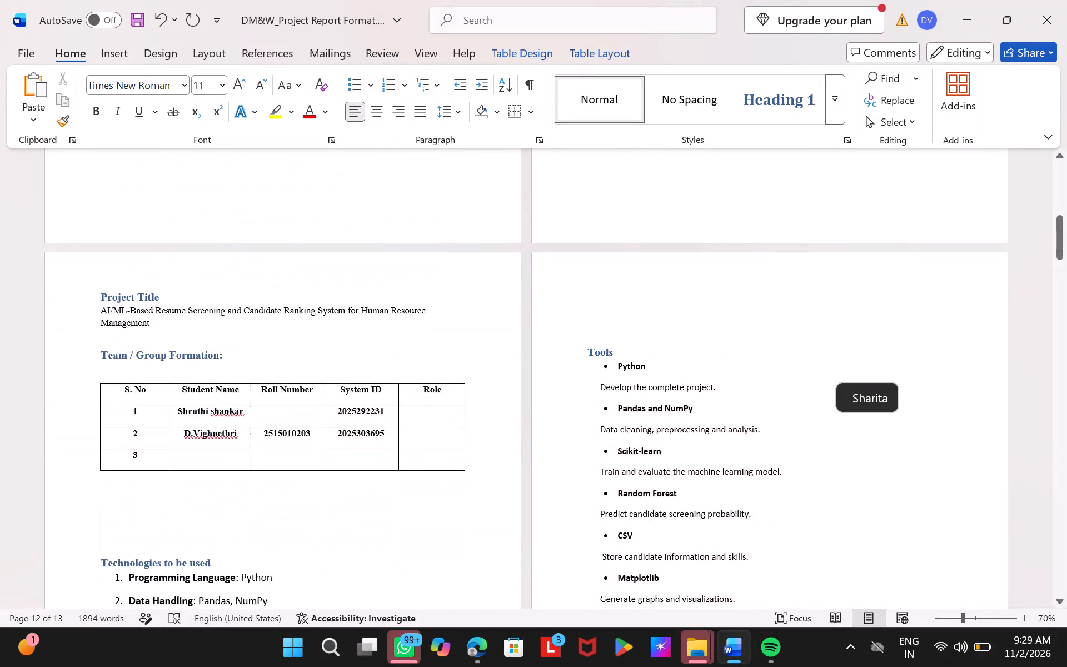
pyautogui.scroll(6, 830, 297)
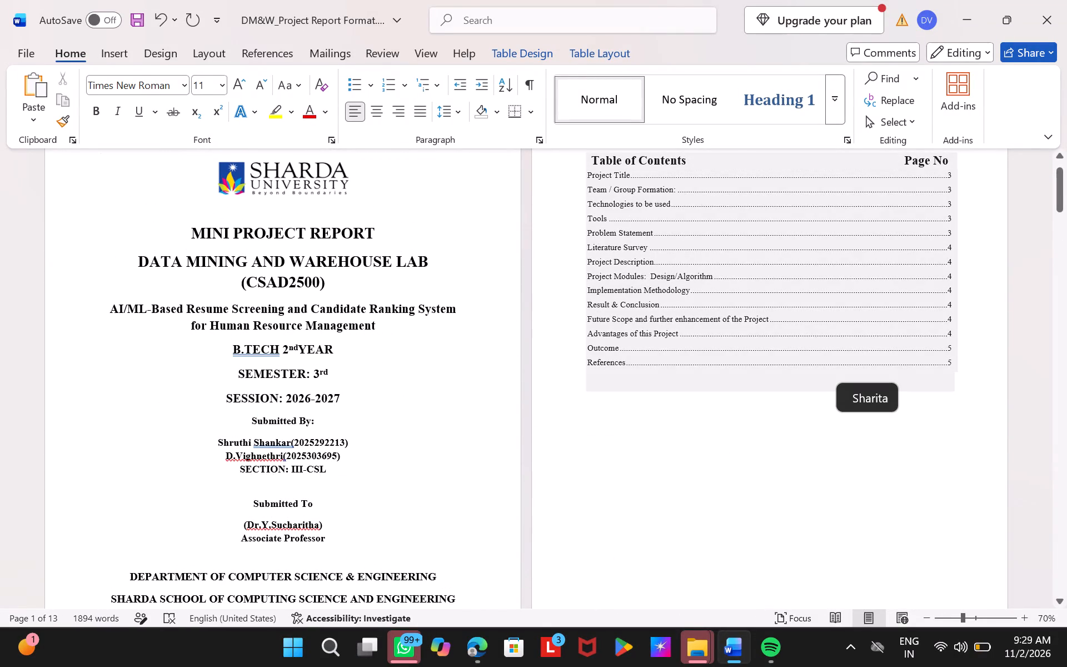
pyautogui.scroll(-1, 762, 483)
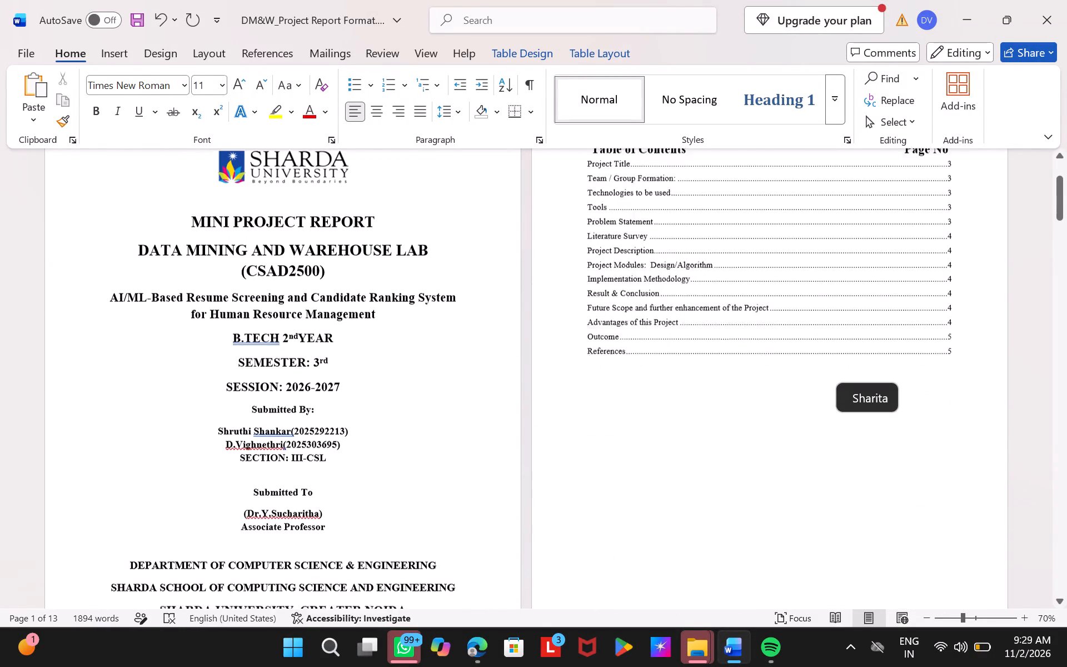
pyautogui.scroll(-11, 762, 483)
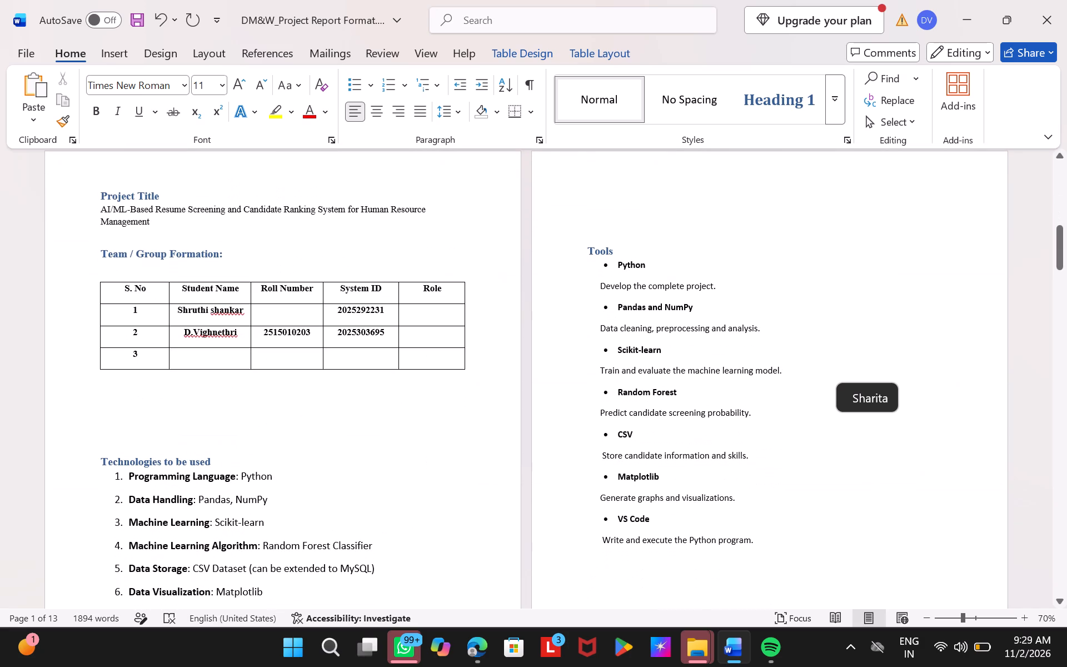
pyautogui.scroll(-1, 762, 483)
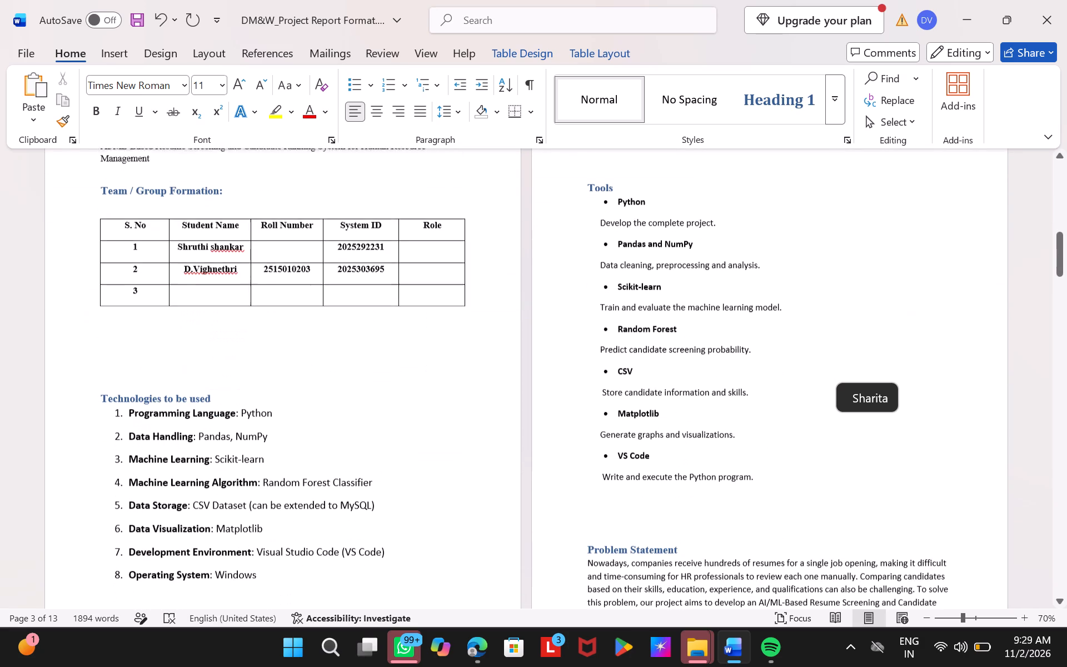
pyautogui.scroll(1, 762, 483)
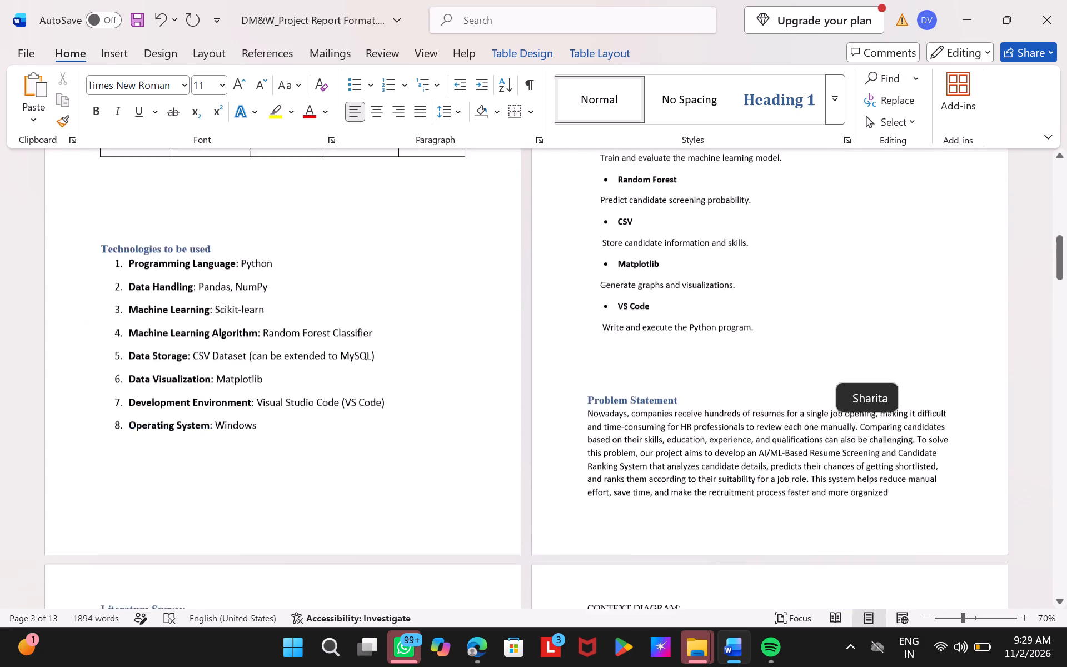
pyautogui.scroll(5, 762, 483)
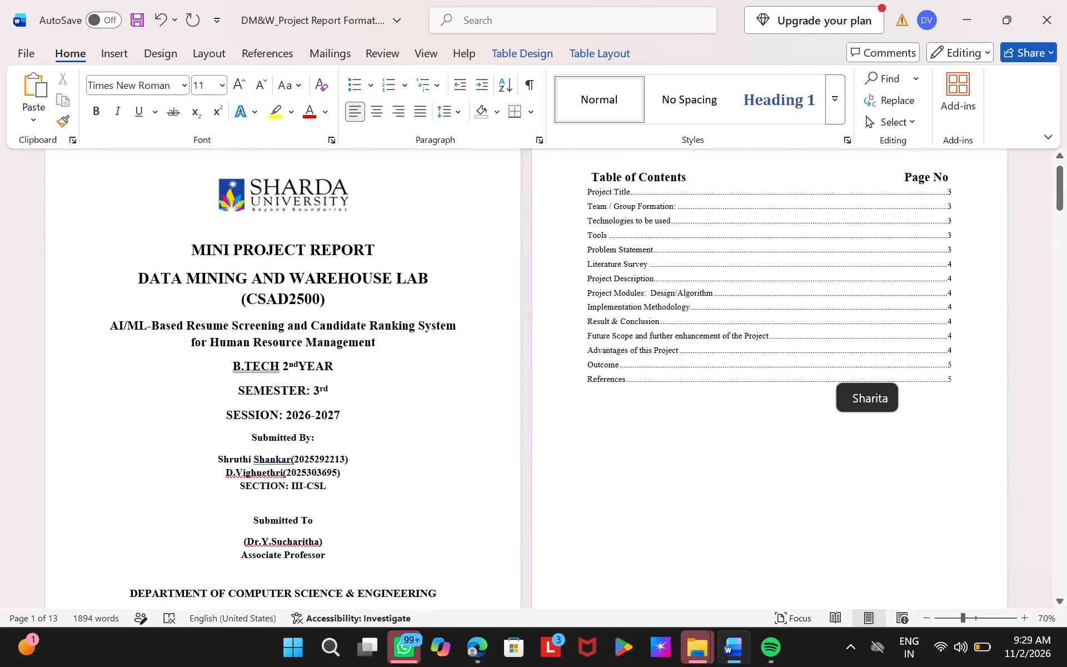
pyautogui.scroll(-3, 762, 483)
pyautogui.scroll(2, 762, 483)
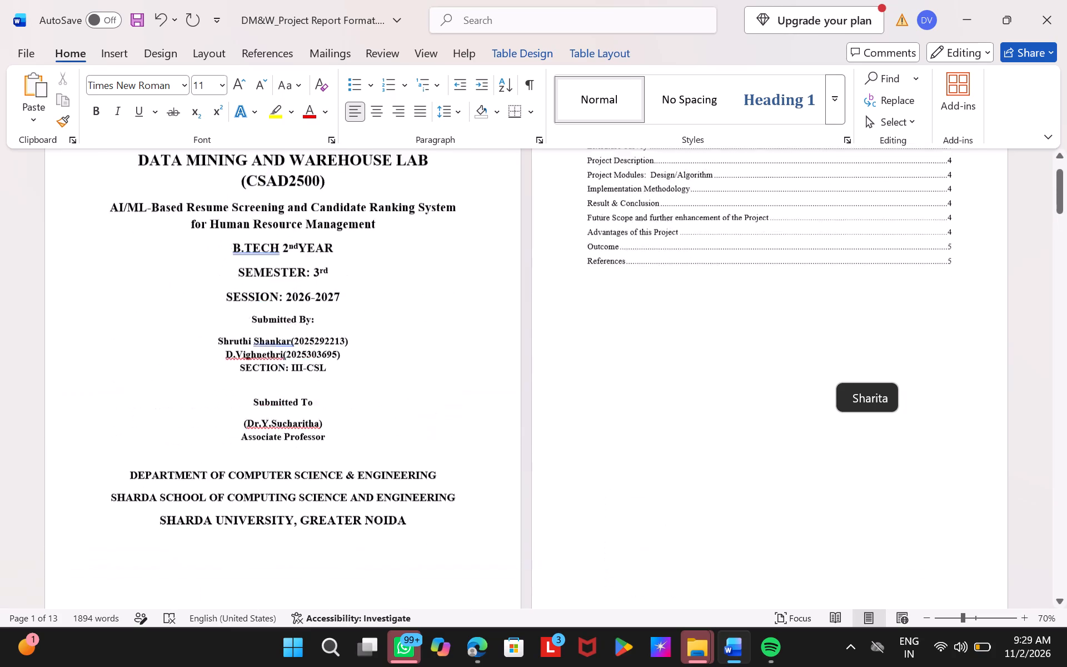
pyautogui.scroll(1, 762, 483)
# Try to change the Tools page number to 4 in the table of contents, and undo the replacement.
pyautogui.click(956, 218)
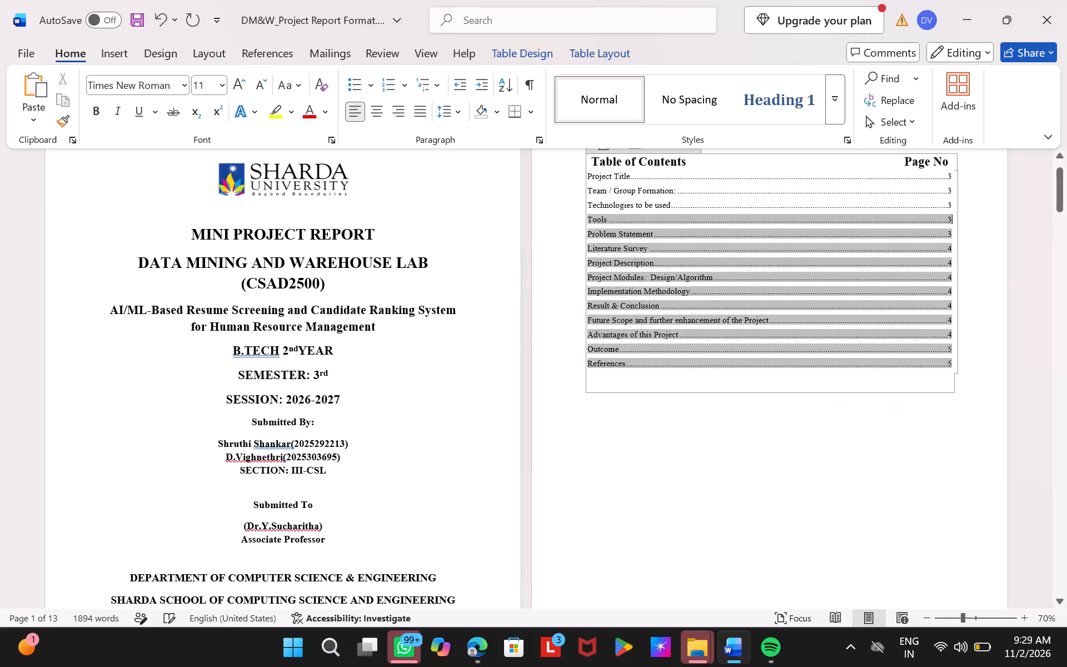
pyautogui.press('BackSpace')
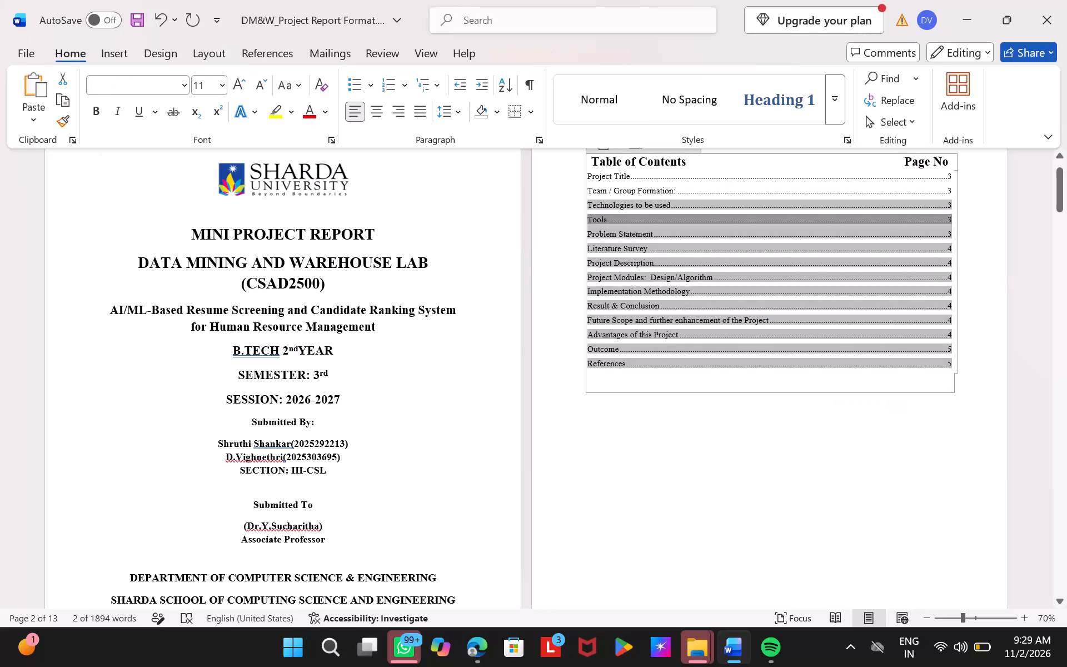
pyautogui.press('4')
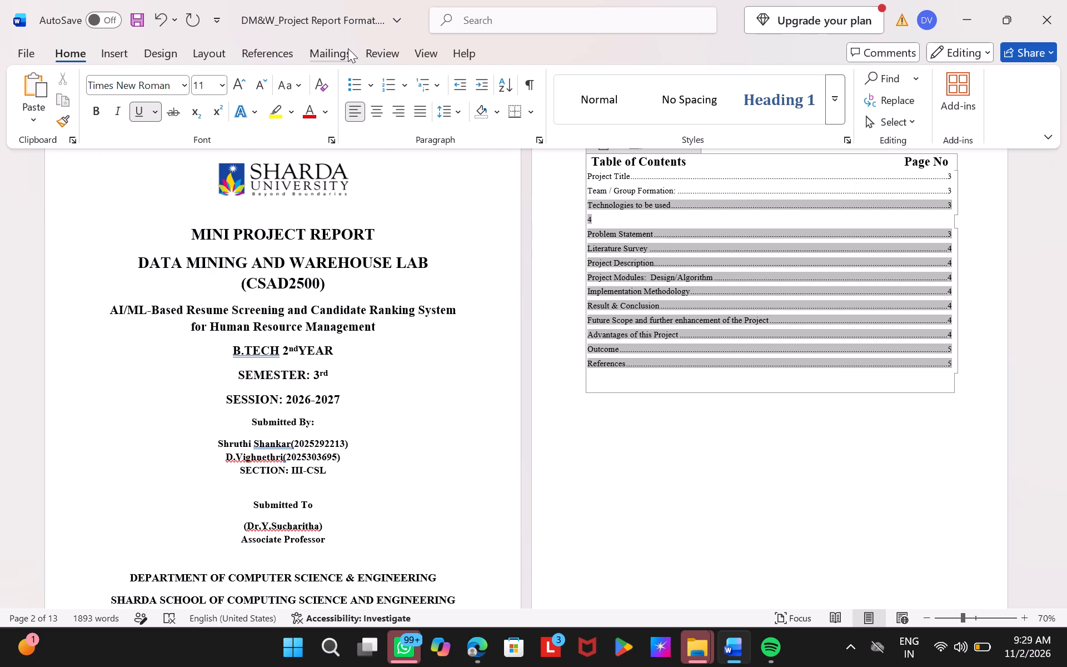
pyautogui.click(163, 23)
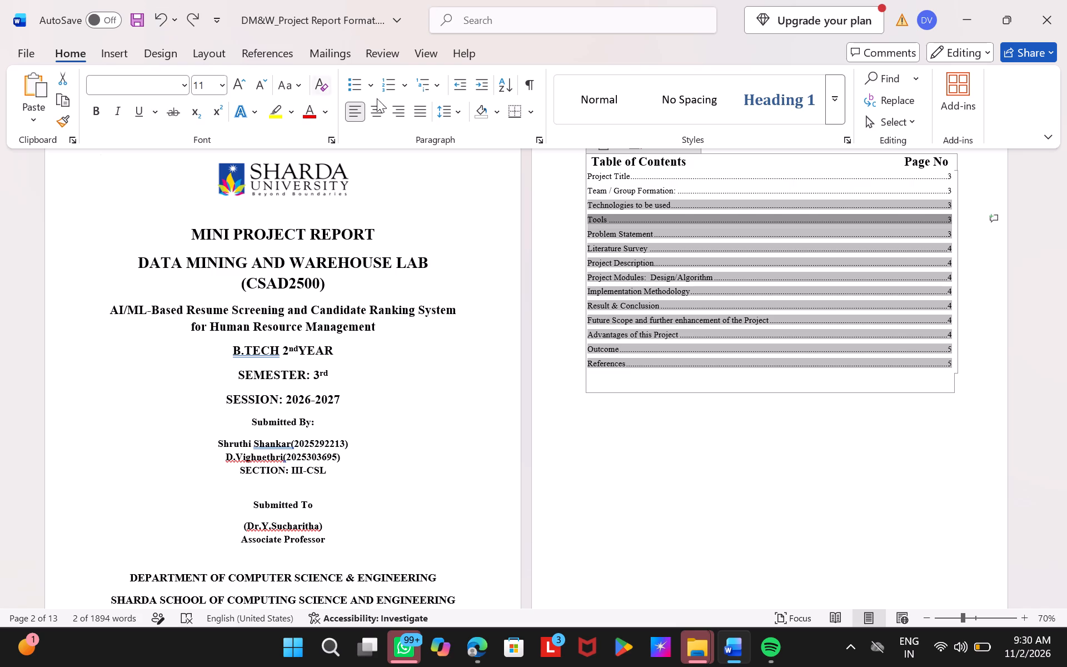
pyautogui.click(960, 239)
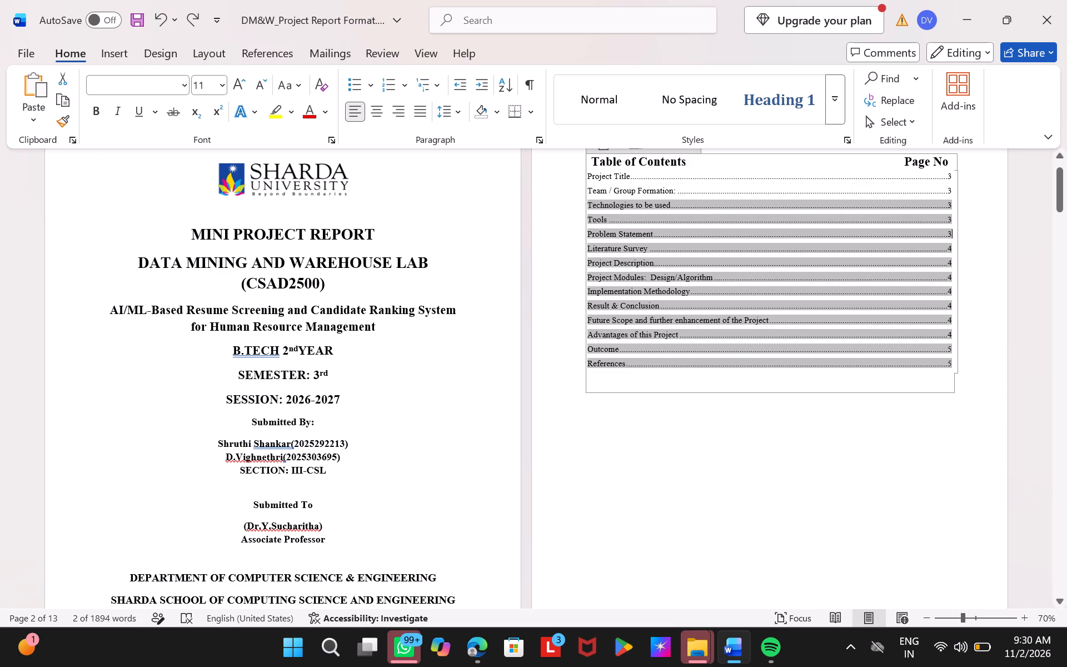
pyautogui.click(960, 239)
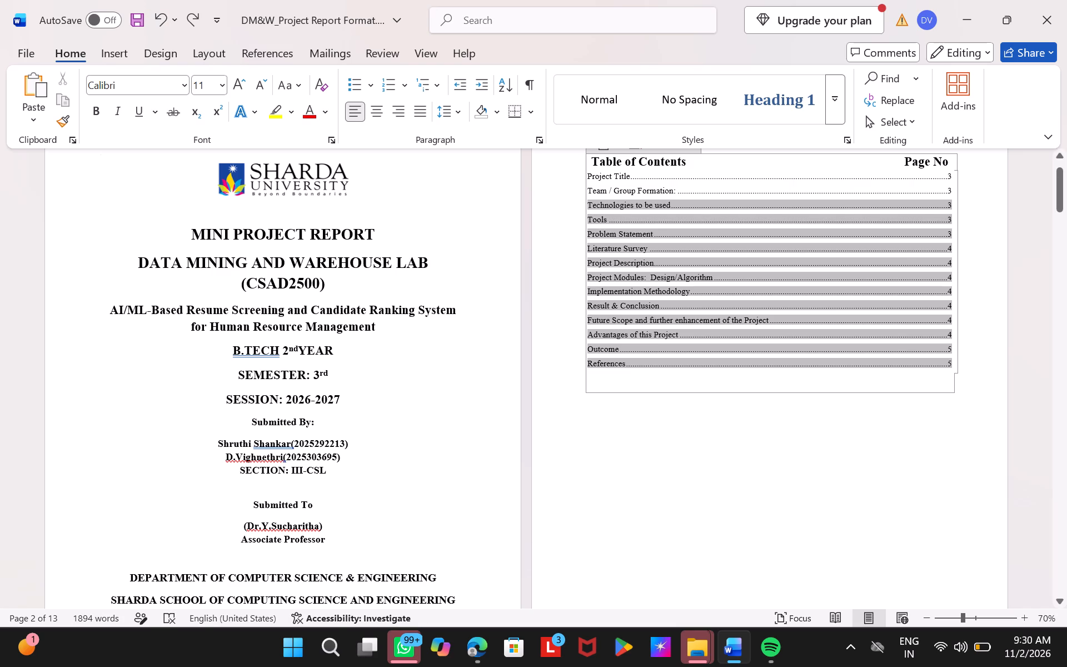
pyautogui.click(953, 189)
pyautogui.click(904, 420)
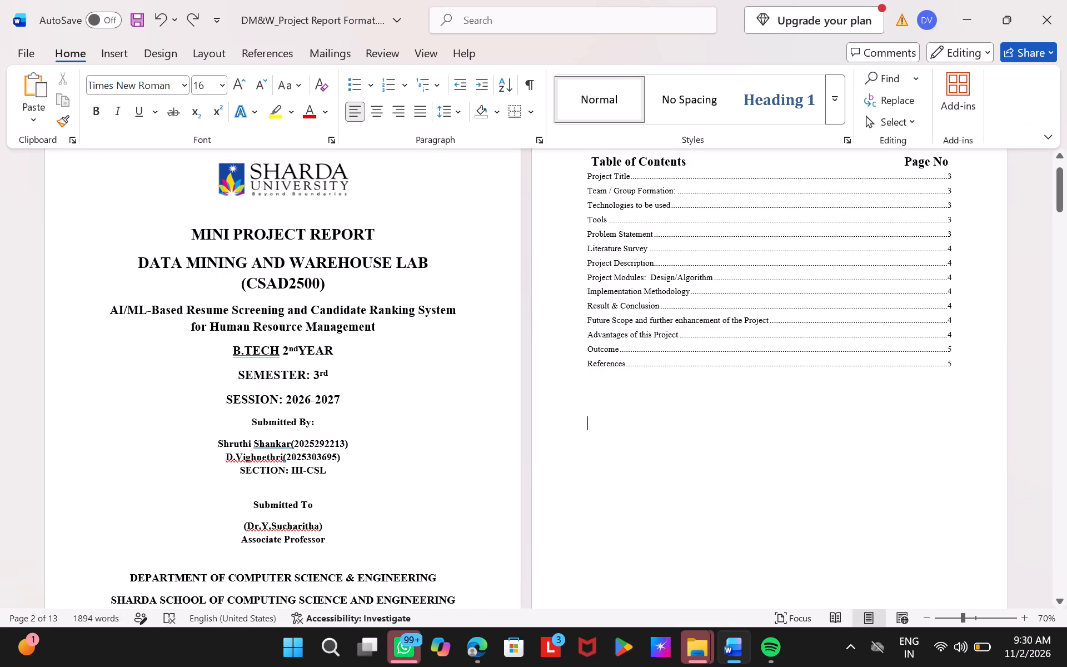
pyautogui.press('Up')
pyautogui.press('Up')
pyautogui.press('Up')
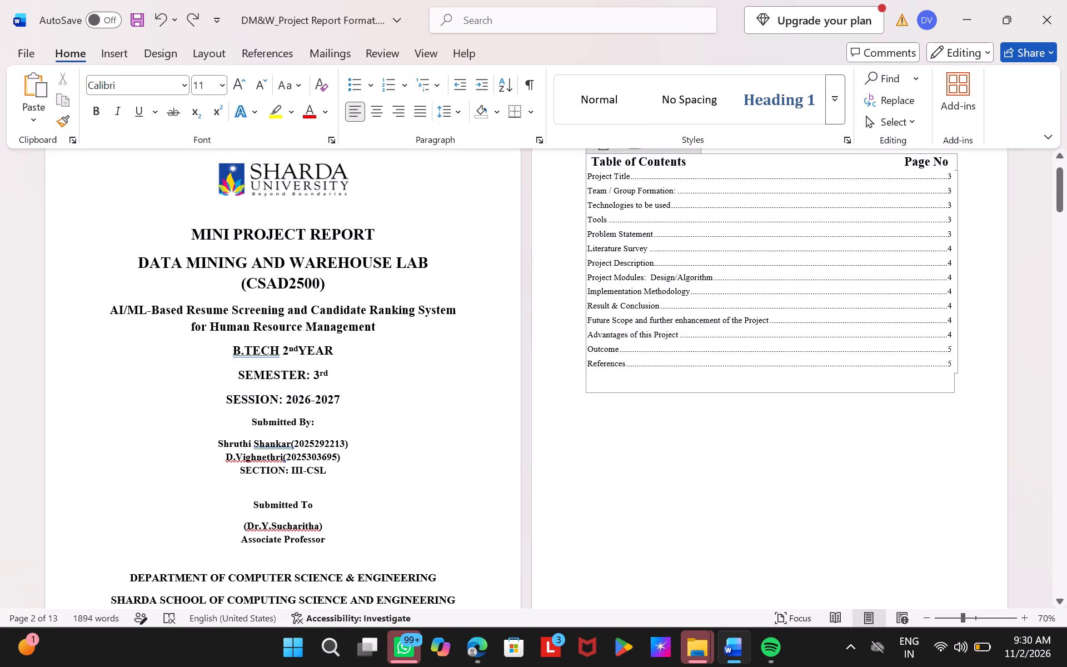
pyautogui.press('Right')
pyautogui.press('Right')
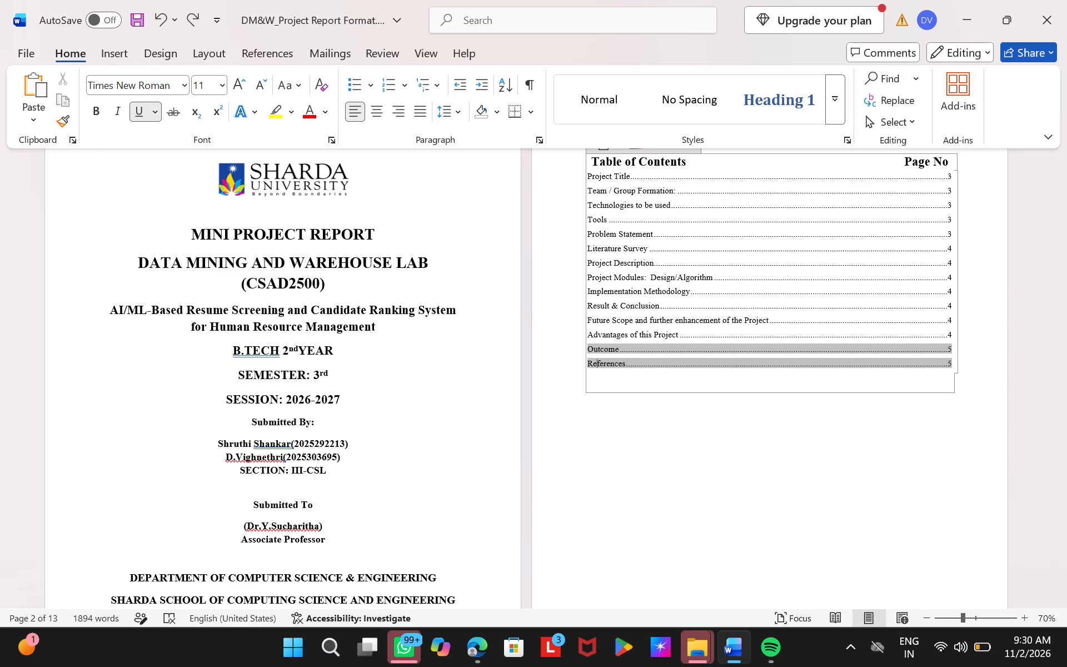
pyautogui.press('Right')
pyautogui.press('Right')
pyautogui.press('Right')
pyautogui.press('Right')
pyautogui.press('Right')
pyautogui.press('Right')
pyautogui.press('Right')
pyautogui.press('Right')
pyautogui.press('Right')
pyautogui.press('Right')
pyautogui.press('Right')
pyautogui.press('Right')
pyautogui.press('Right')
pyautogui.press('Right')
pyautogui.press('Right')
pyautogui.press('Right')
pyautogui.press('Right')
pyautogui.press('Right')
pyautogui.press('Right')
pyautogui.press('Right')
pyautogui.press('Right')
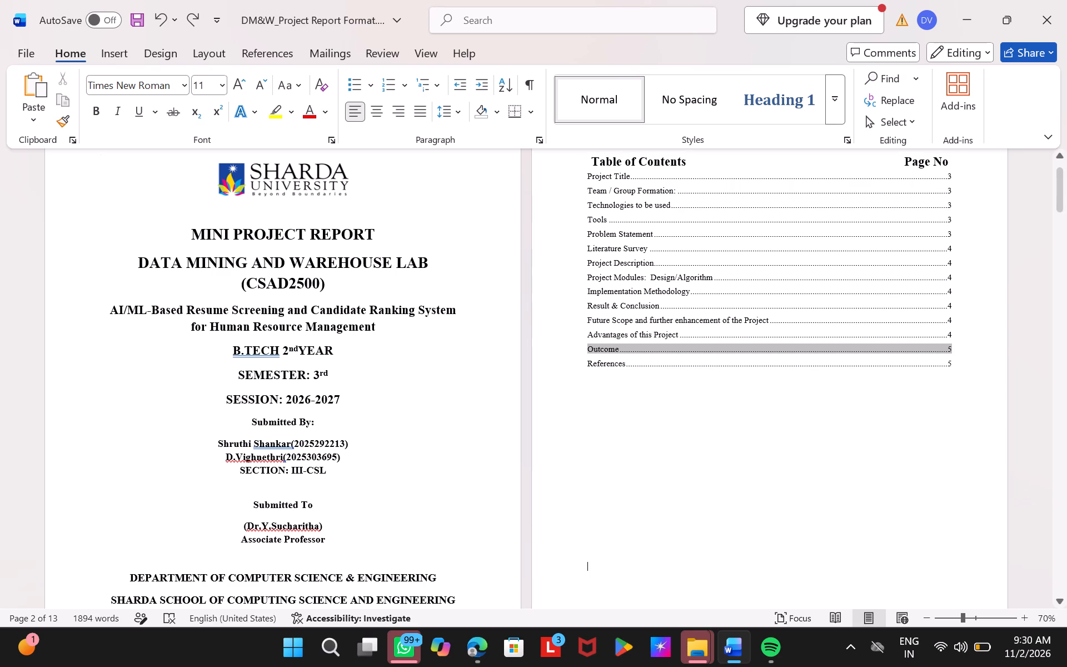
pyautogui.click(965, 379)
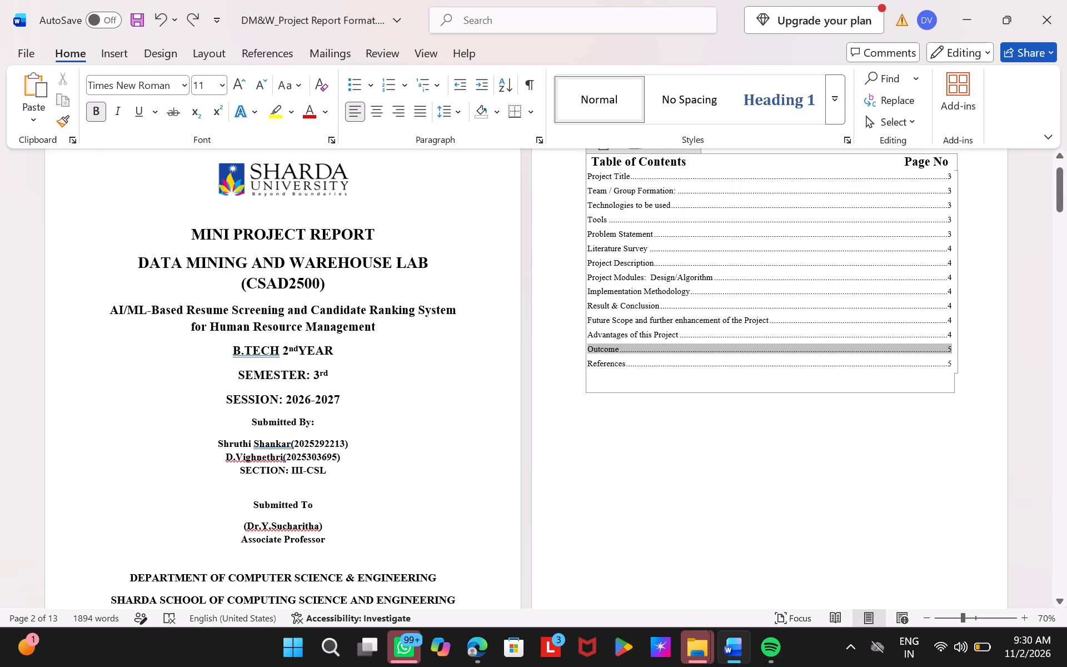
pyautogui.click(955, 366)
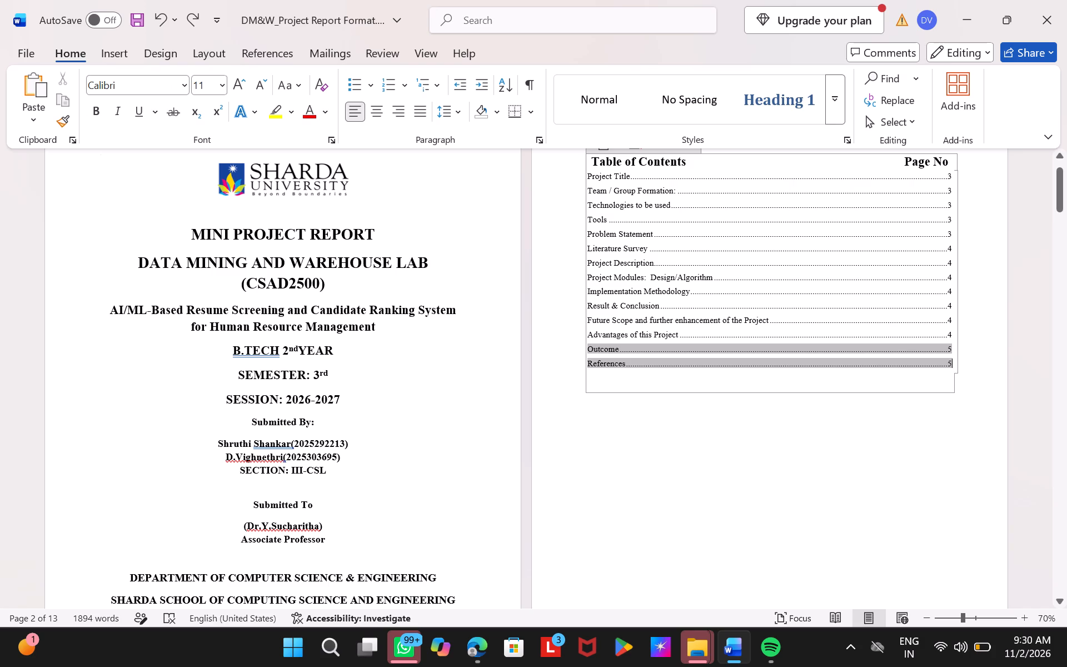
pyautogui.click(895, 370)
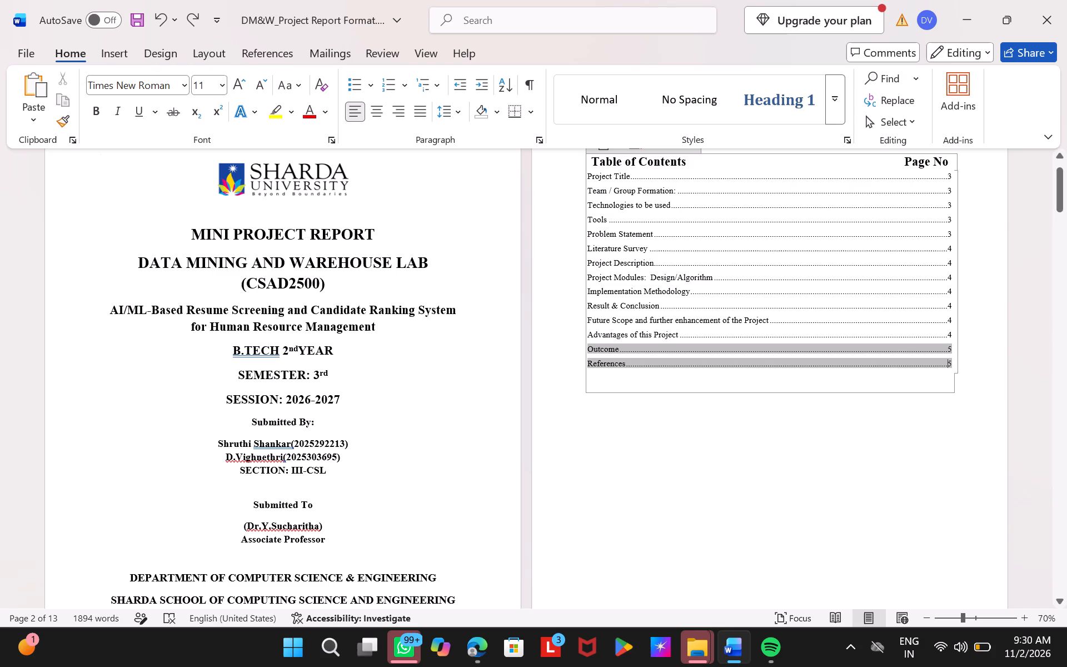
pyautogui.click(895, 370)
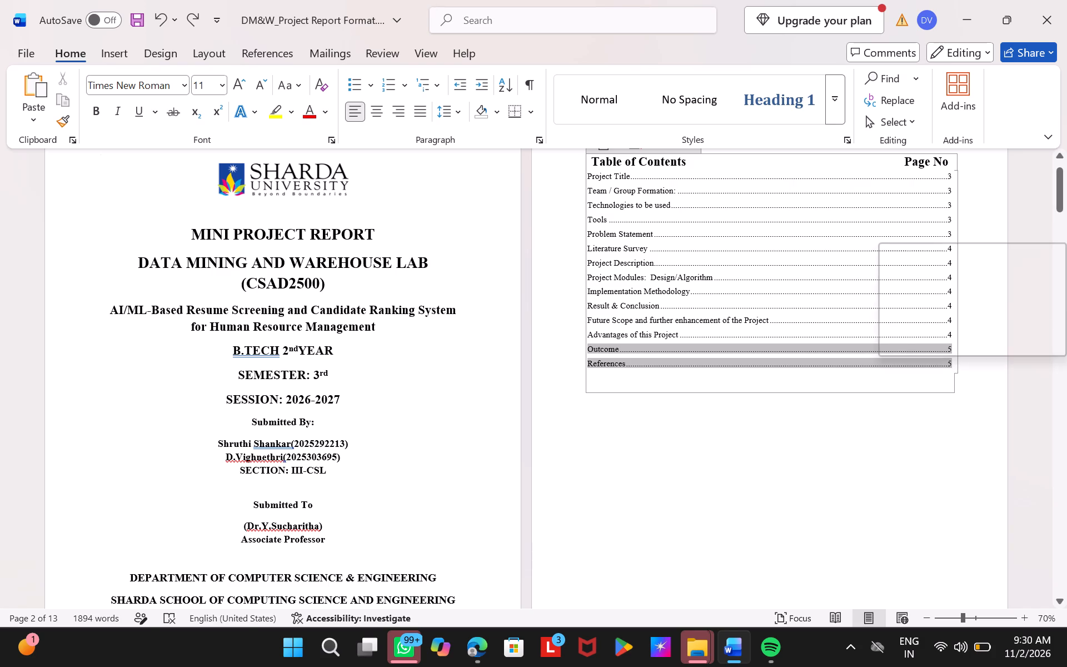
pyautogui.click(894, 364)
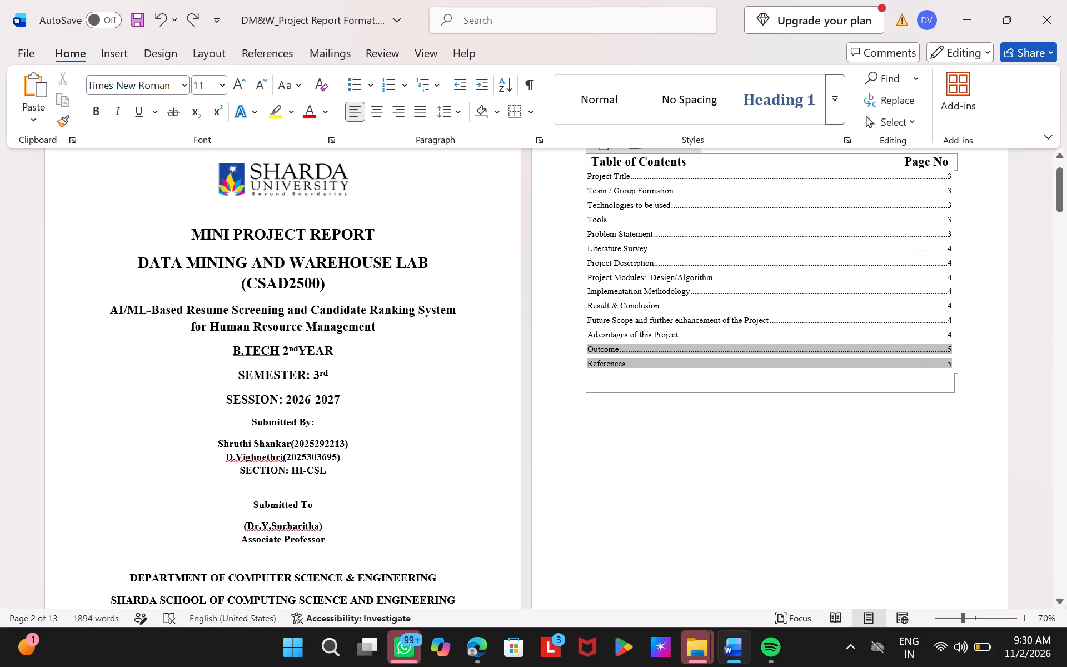
# Apply the Normal style to a blank line below the table of contents.
pyautogui.click(627, 436)
pyautogui.click(627, 436)
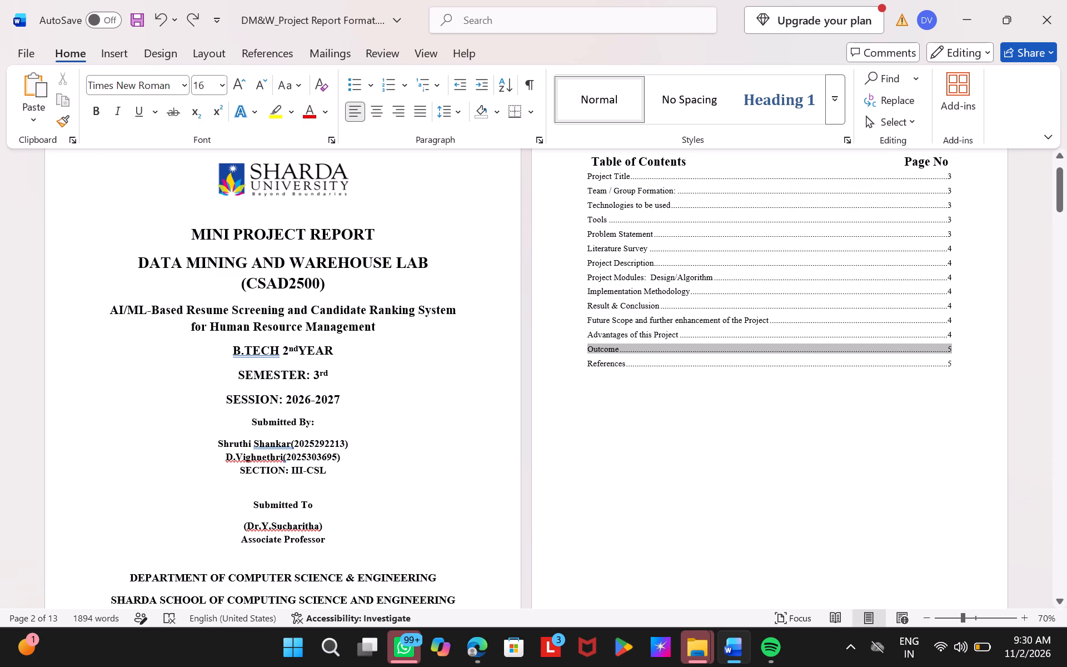
pyautogui.click(615, 101)
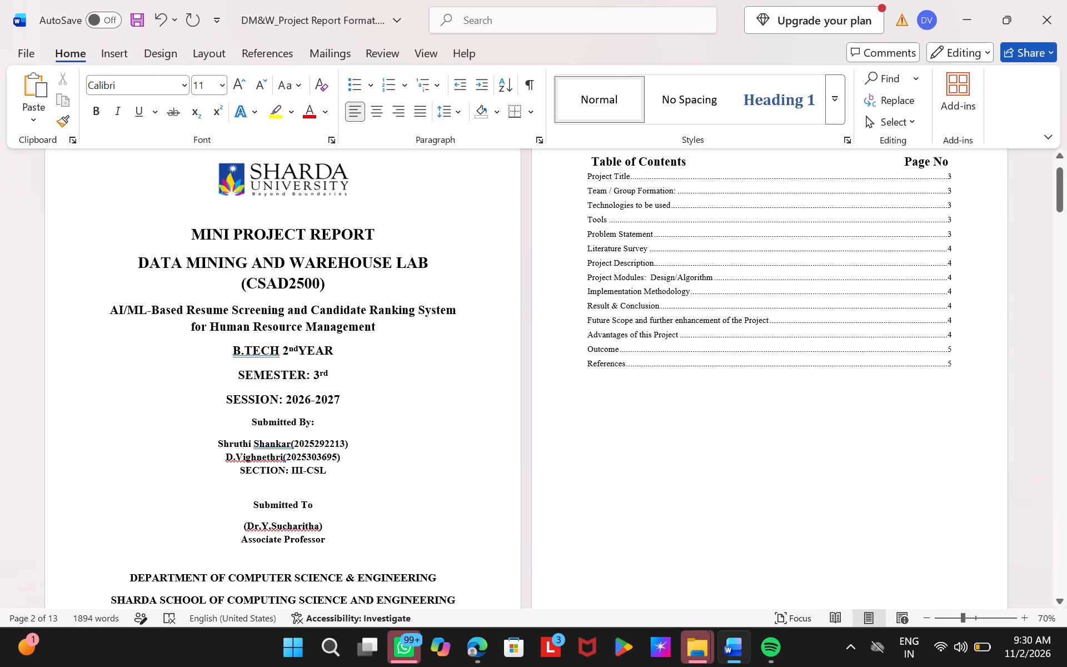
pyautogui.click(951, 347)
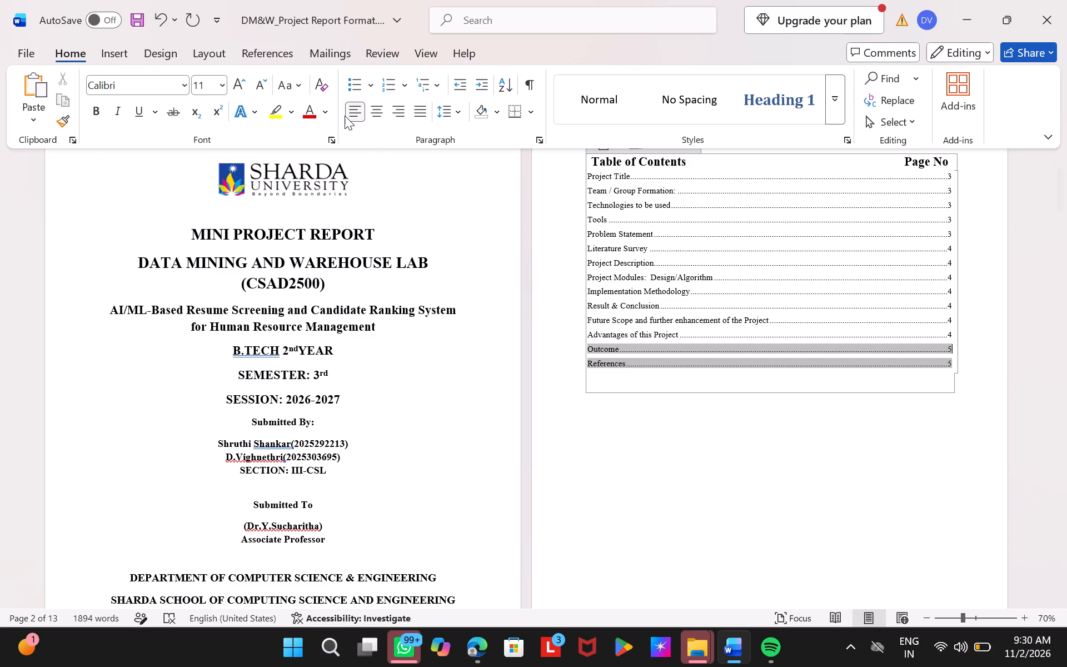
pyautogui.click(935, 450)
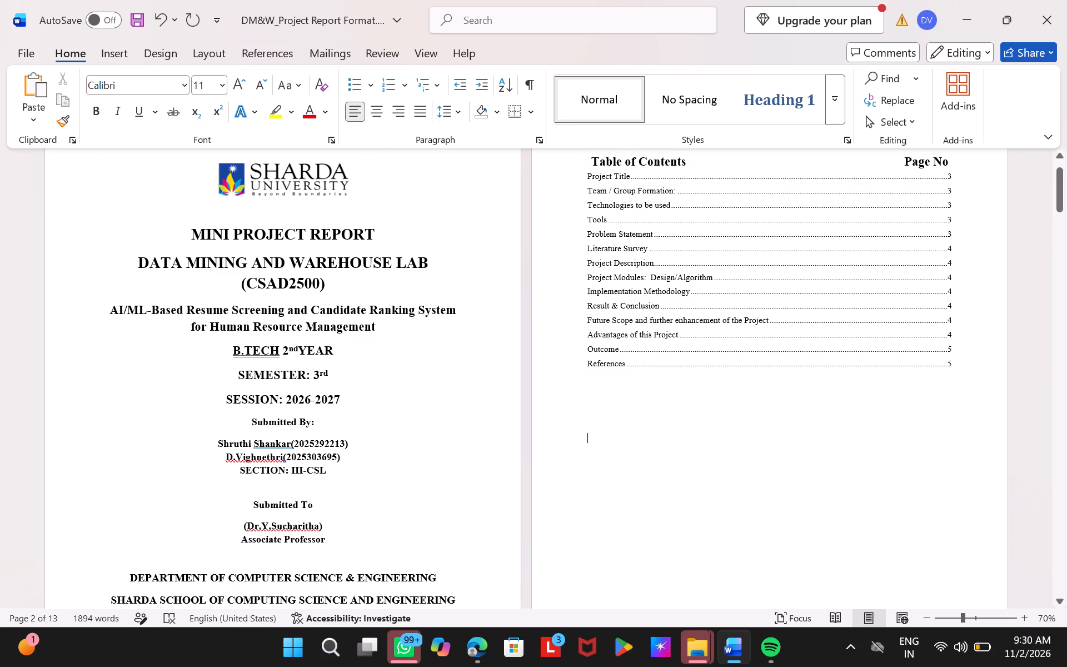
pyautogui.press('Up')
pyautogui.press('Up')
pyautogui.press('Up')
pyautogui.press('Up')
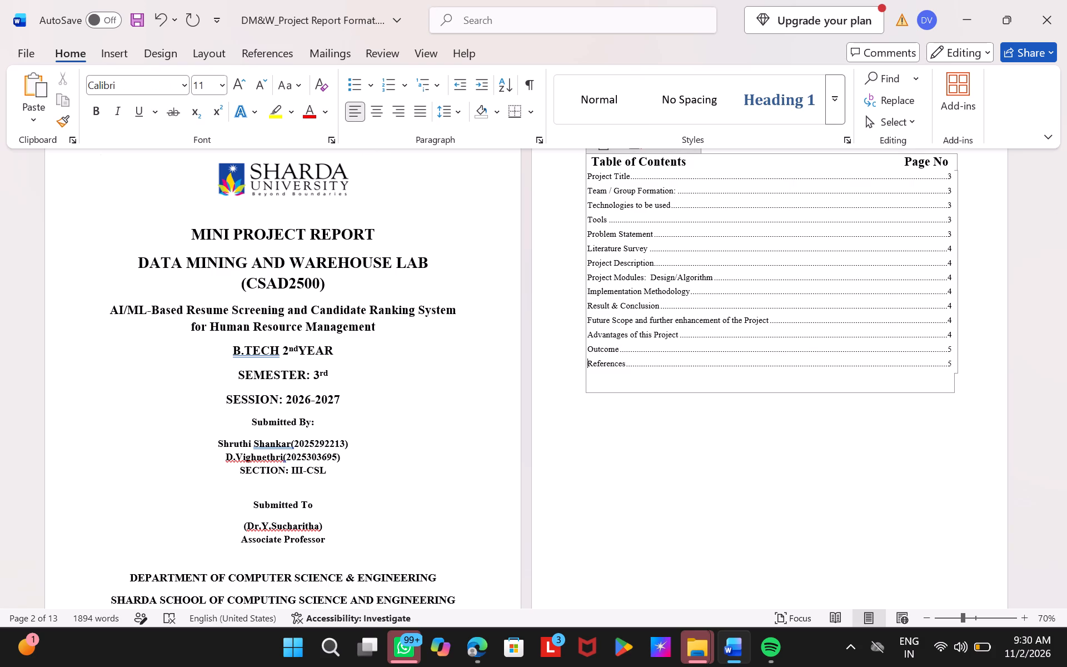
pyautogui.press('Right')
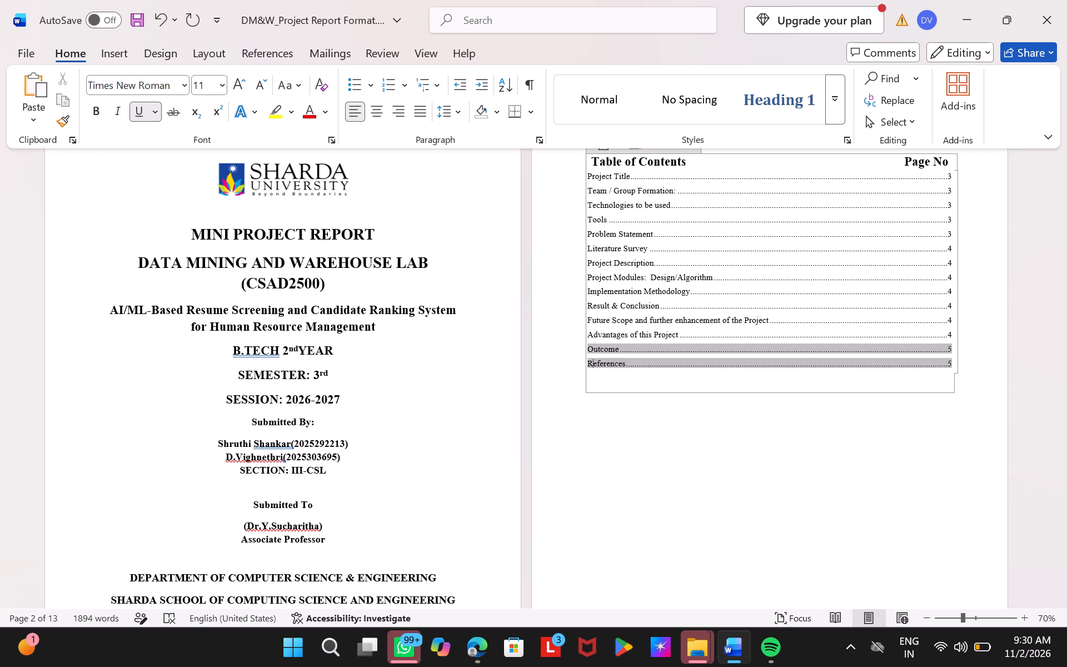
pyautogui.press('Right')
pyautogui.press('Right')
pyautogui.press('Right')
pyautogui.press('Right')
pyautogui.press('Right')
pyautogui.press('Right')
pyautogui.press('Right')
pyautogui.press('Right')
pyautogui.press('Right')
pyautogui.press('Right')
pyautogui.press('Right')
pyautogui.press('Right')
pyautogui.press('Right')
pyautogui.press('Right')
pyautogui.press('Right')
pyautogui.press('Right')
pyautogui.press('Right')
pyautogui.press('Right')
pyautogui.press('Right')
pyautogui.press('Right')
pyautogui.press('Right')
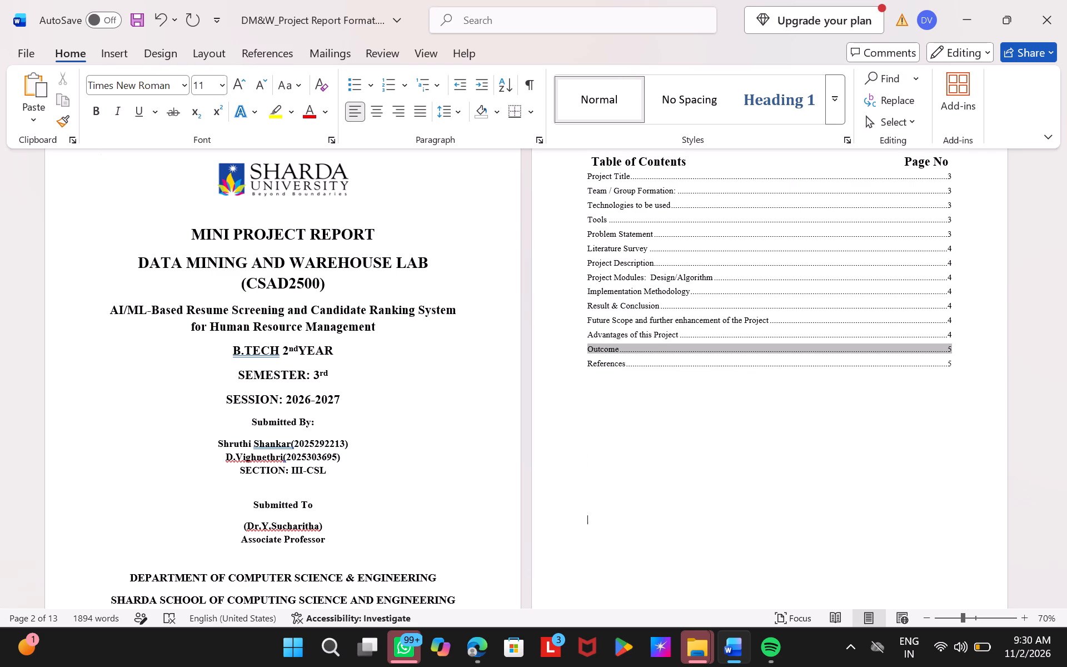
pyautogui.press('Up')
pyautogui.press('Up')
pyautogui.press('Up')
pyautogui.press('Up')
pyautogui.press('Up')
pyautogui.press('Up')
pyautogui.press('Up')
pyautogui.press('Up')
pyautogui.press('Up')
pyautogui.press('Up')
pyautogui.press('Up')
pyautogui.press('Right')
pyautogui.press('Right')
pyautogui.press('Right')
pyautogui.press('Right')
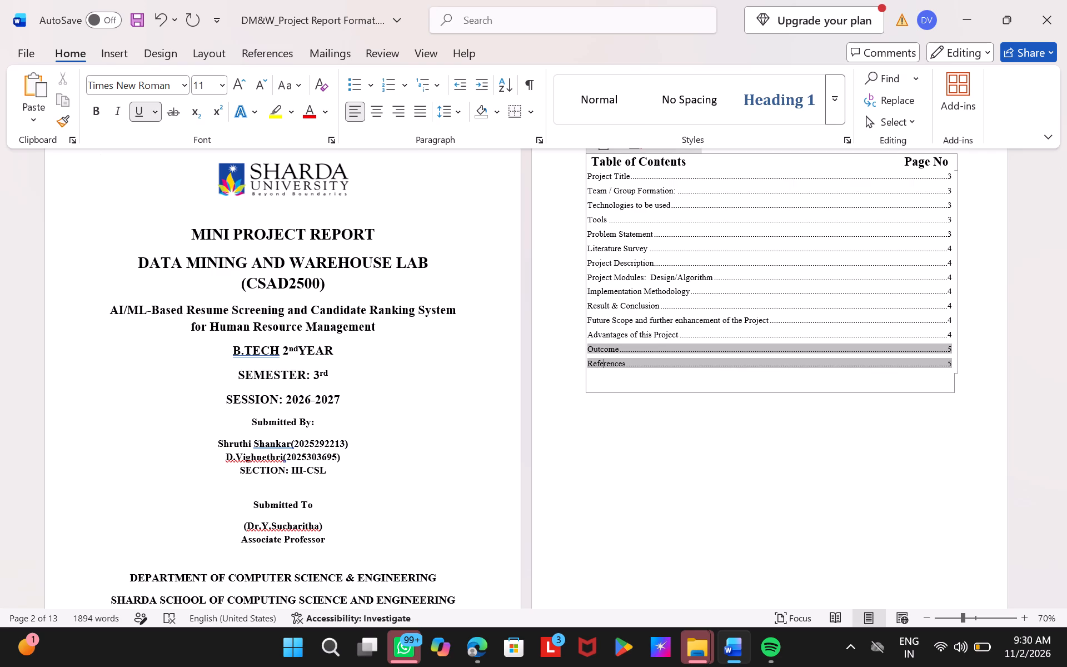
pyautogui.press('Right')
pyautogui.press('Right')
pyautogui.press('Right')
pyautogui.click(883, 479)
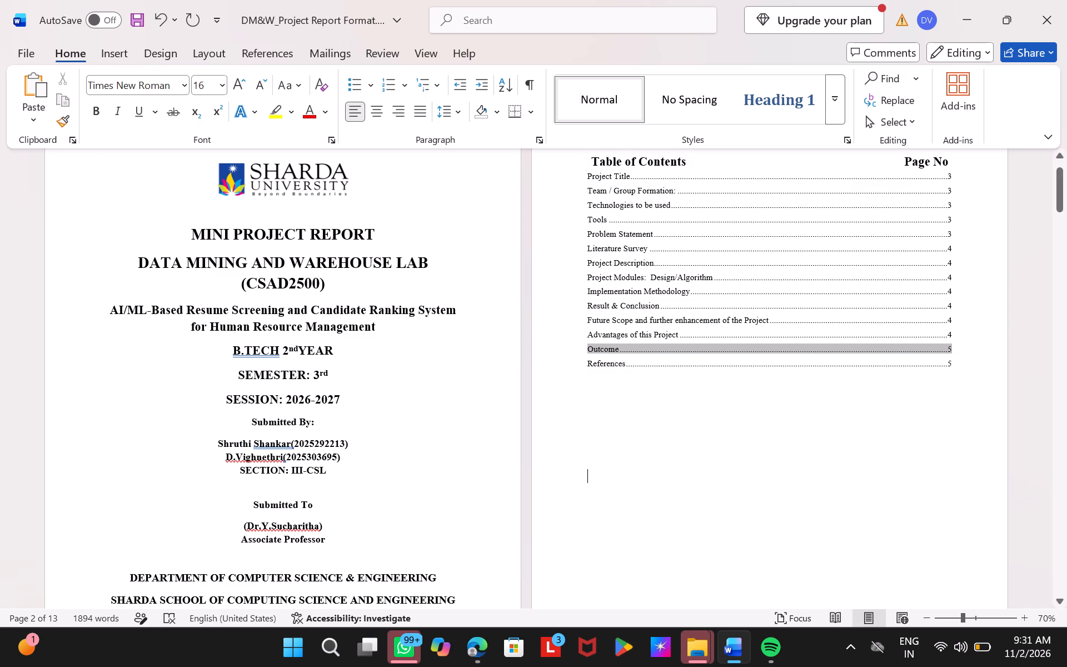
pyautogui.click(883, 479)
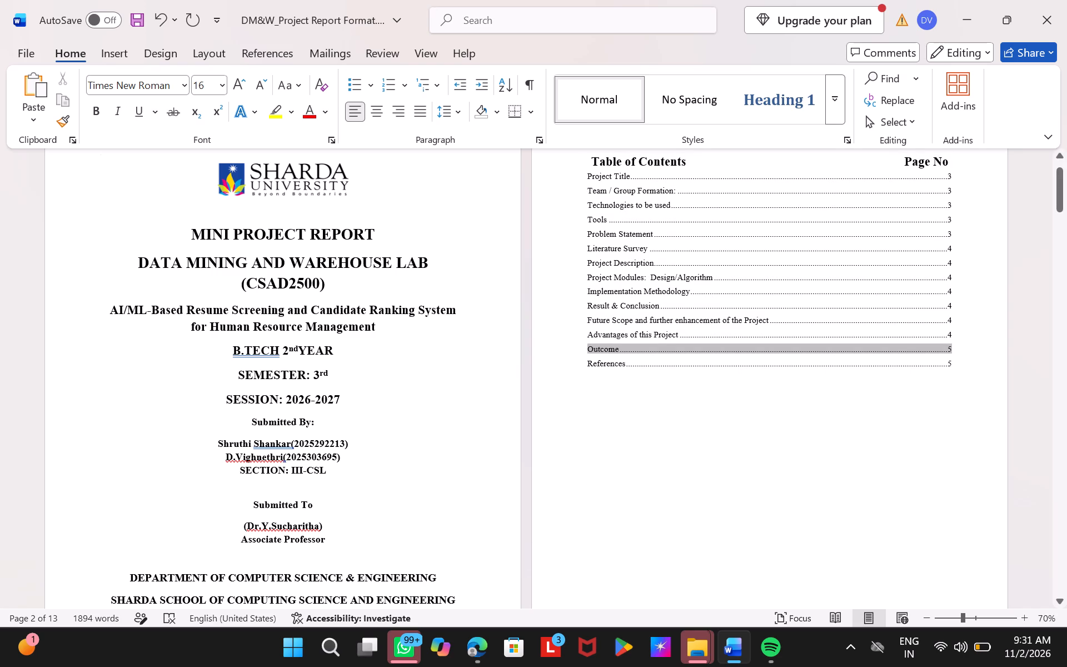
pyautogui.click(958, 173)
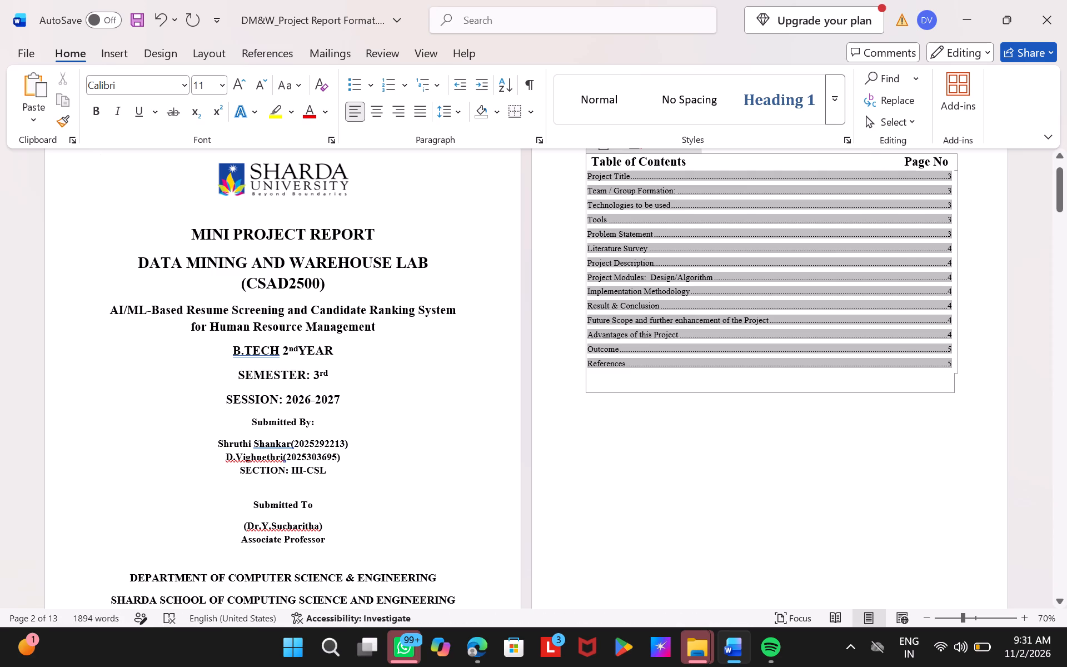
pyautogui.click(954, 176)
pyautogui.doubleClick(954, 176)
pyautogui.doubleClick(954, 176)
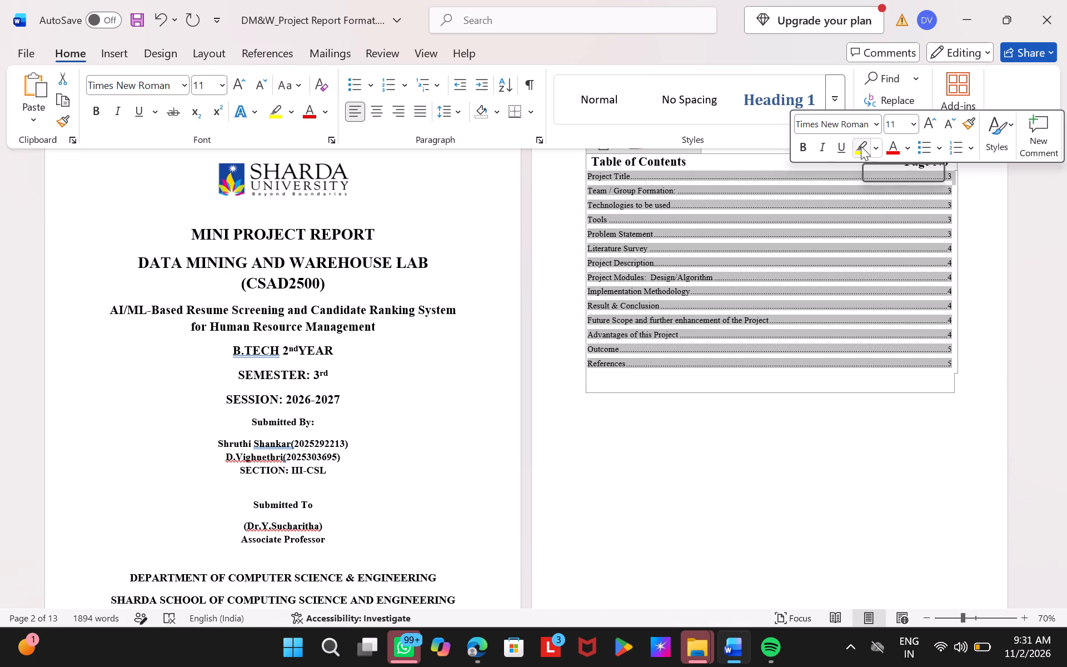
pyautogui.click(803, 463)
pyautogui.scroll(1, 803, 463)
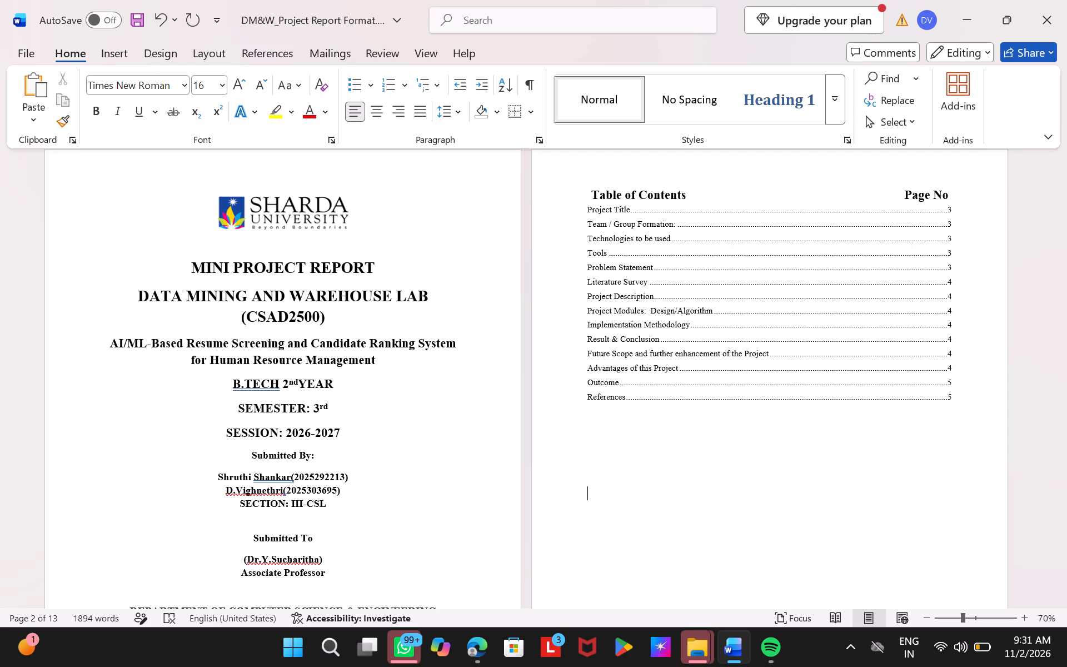
# Update the table of contents, refreshing page numbers only.
pyautogui.click(960, 206)
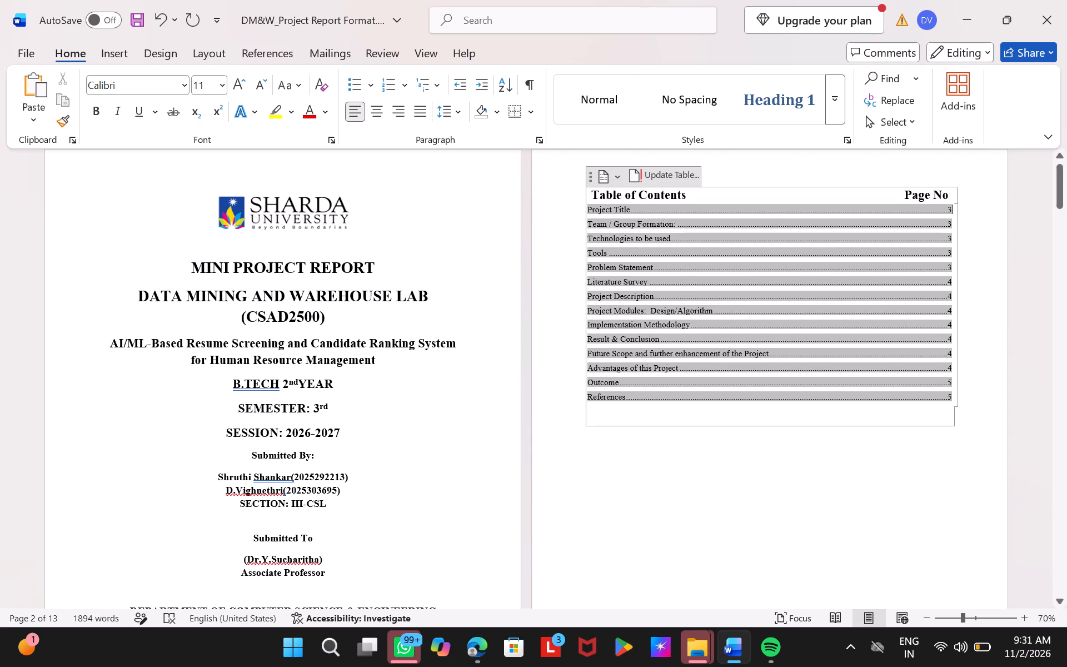
pyautogui.click(646, 177)
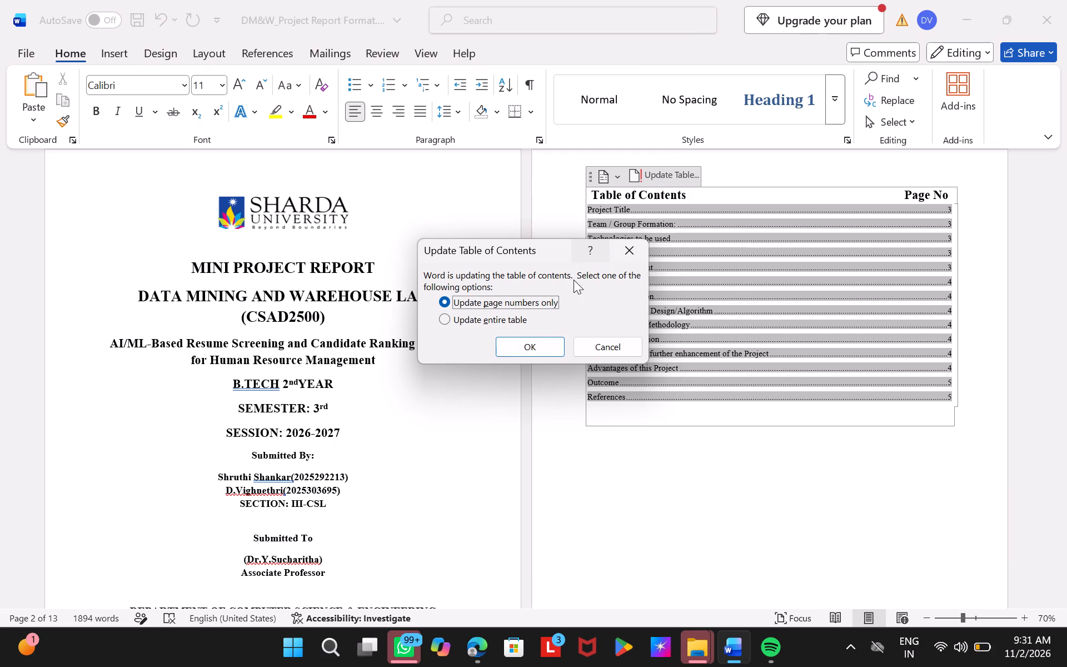
pyautogui.click(531, 343)
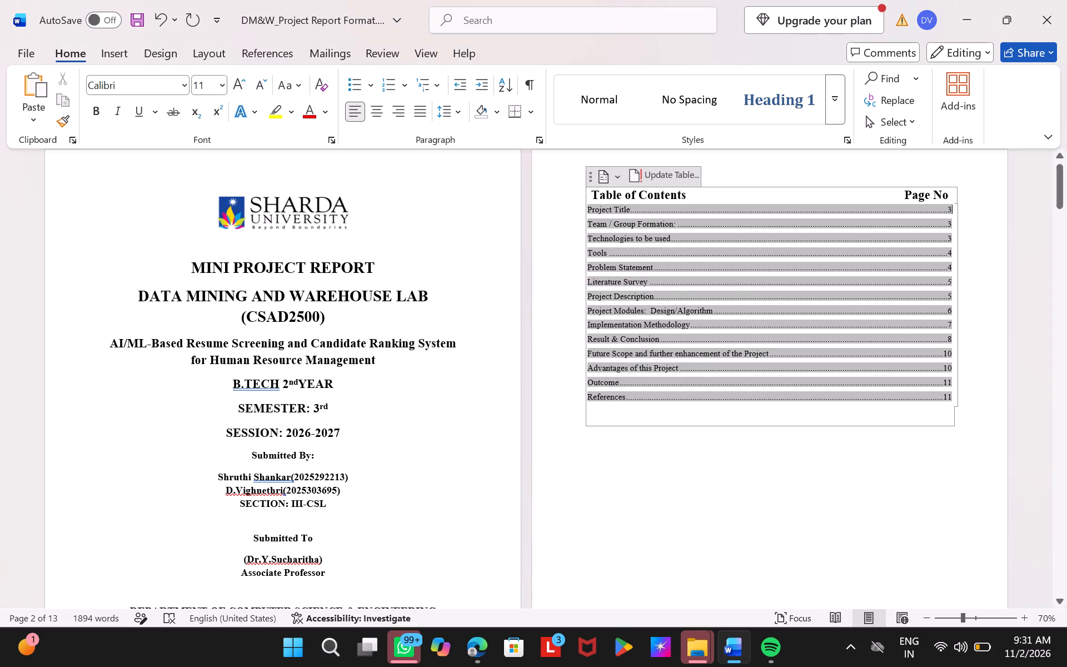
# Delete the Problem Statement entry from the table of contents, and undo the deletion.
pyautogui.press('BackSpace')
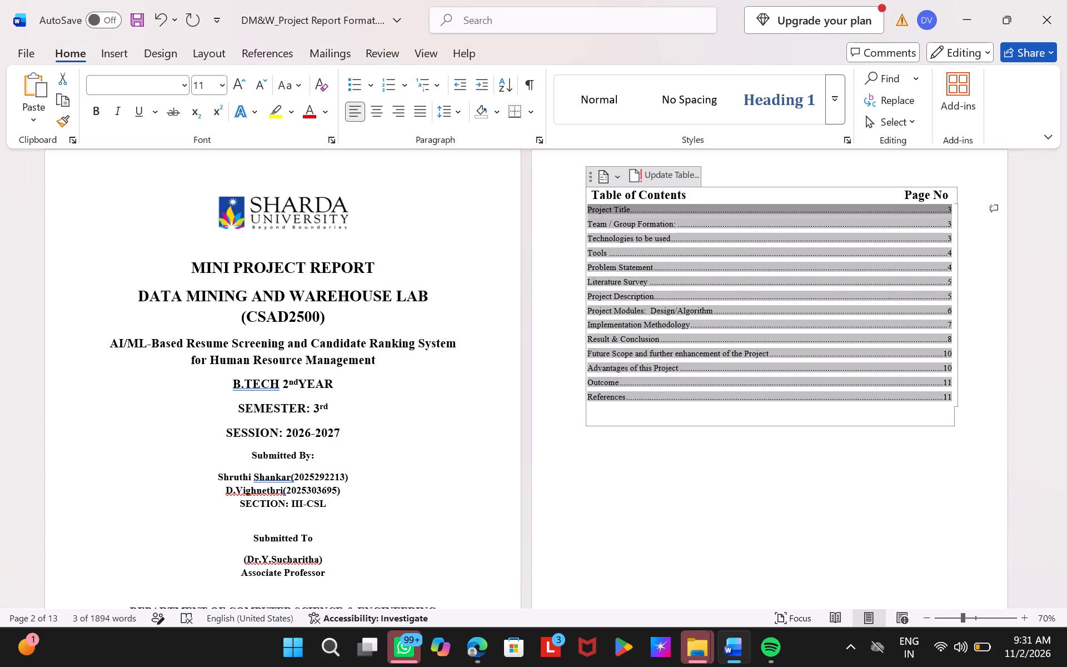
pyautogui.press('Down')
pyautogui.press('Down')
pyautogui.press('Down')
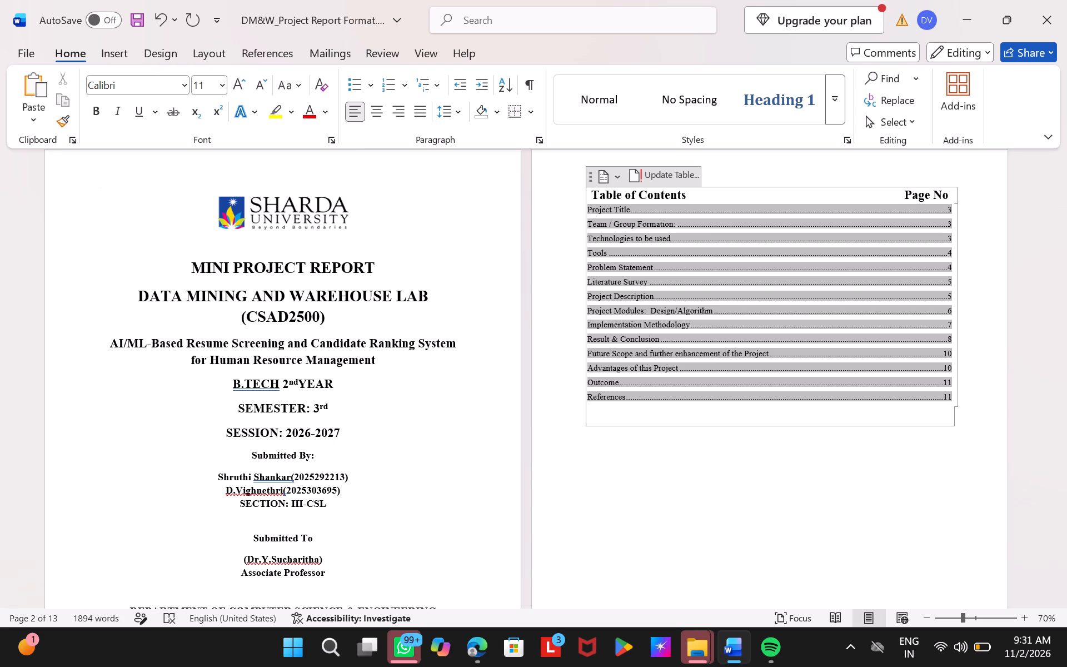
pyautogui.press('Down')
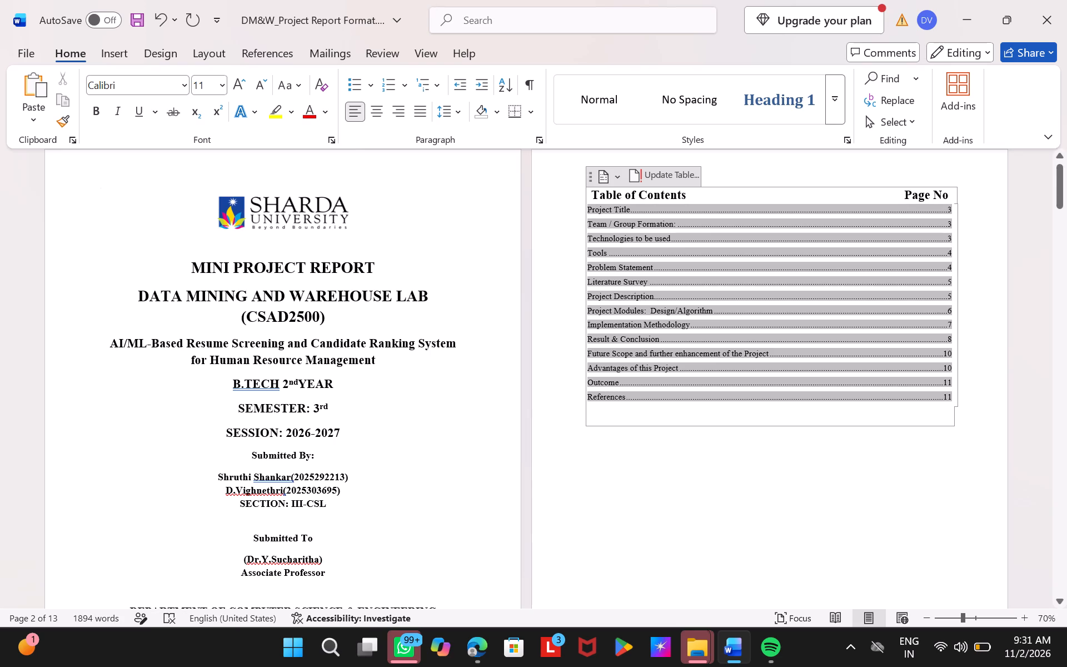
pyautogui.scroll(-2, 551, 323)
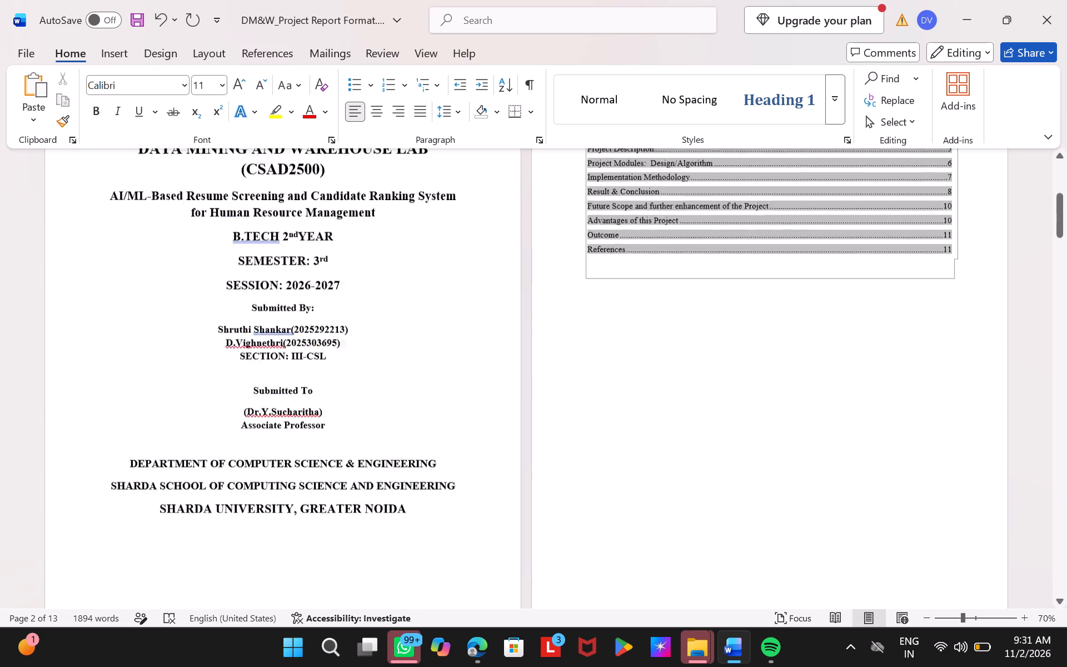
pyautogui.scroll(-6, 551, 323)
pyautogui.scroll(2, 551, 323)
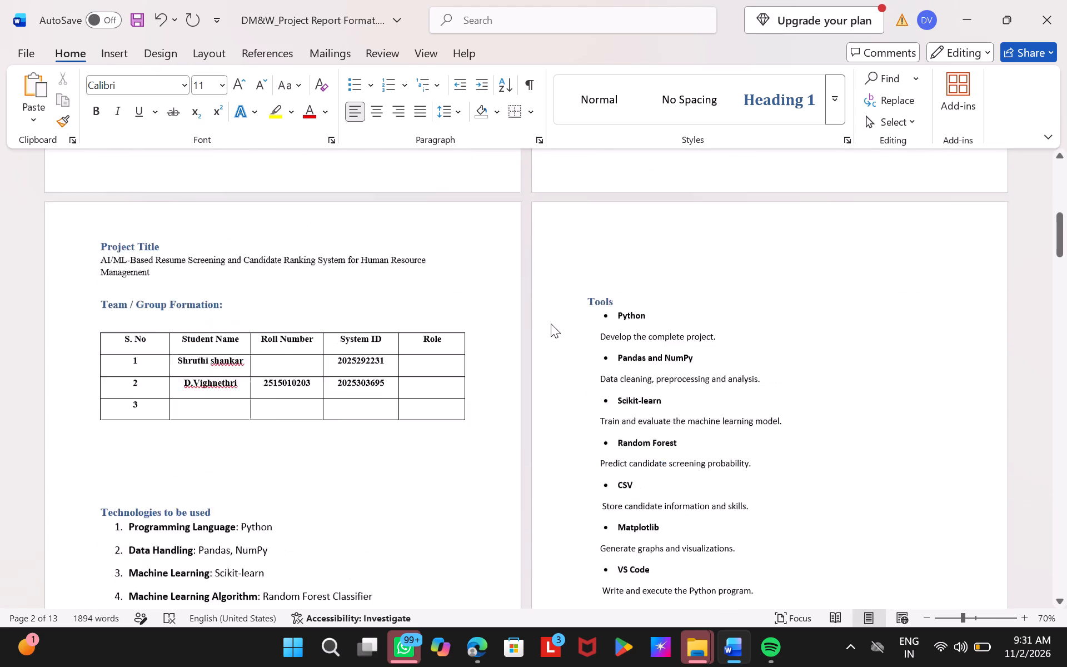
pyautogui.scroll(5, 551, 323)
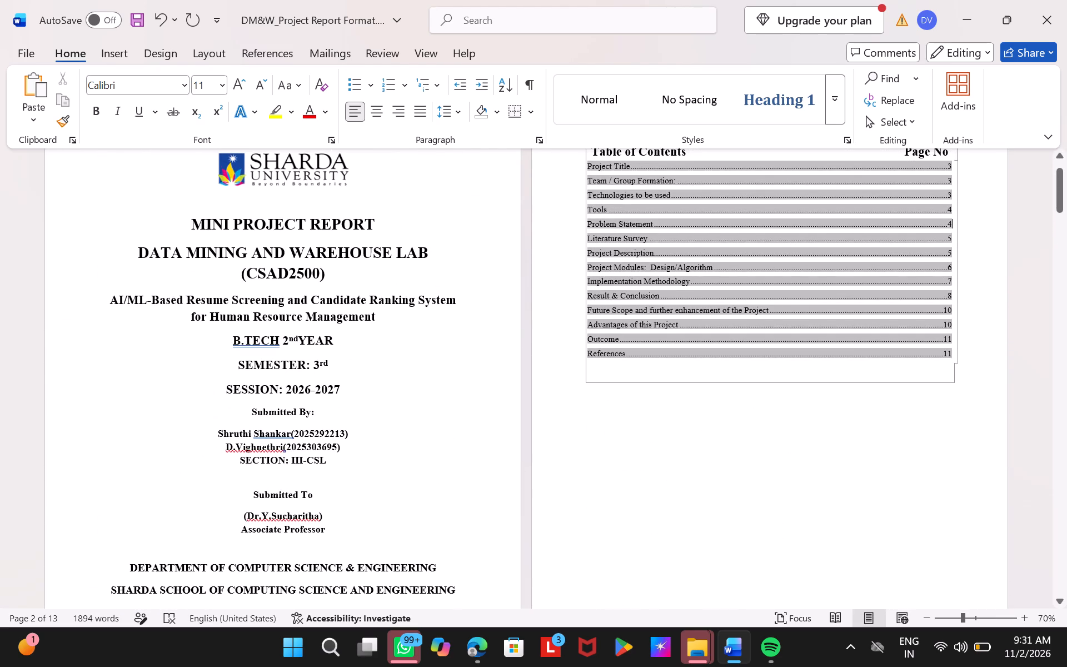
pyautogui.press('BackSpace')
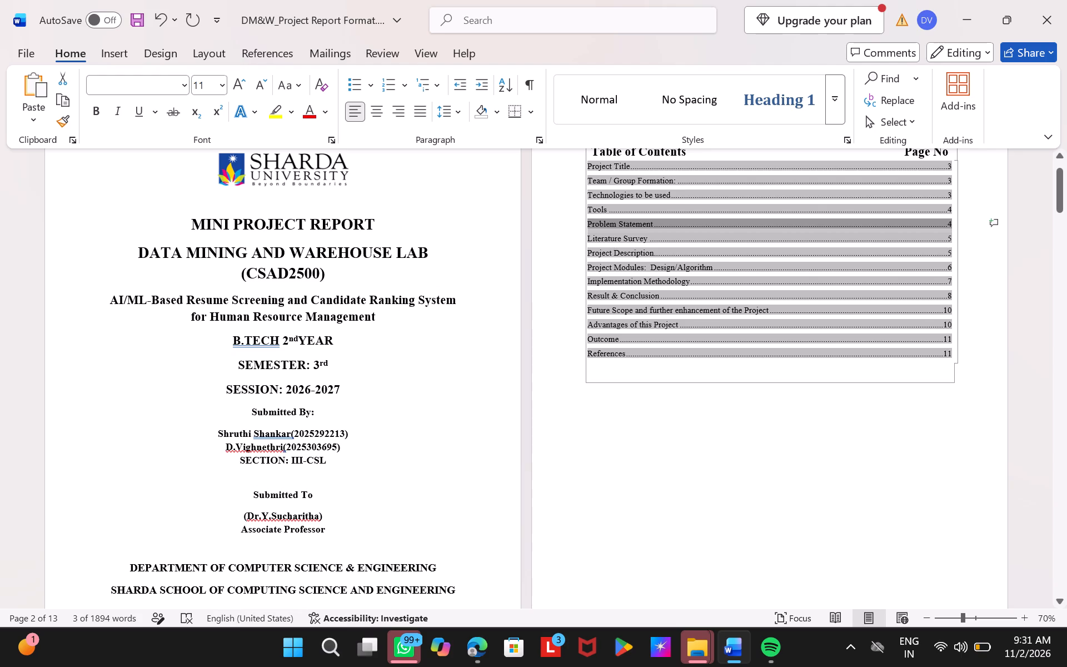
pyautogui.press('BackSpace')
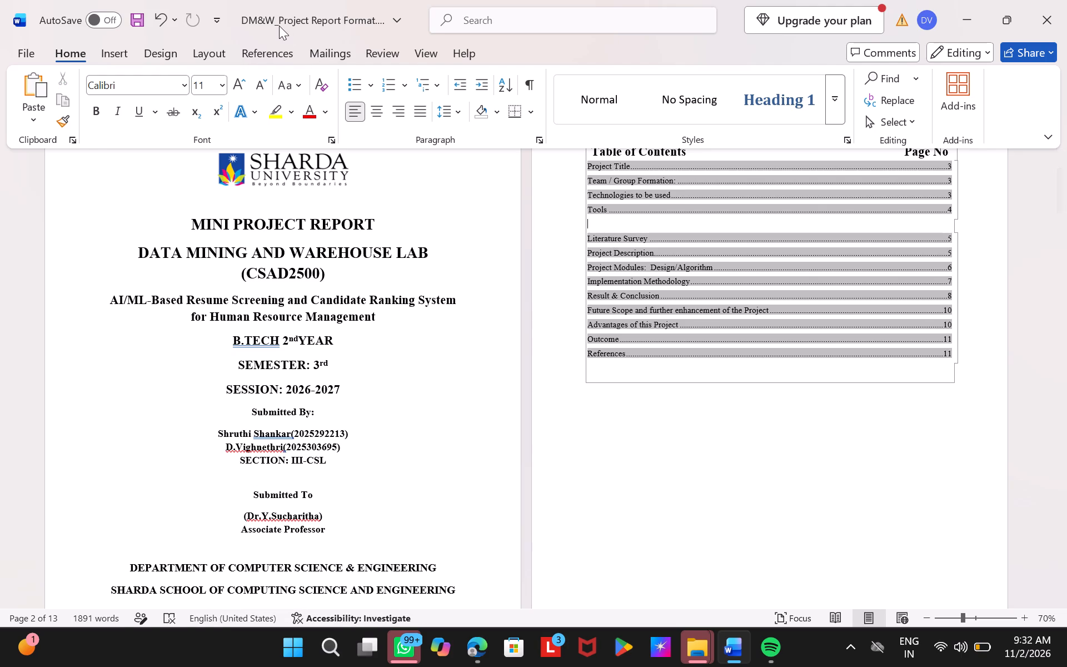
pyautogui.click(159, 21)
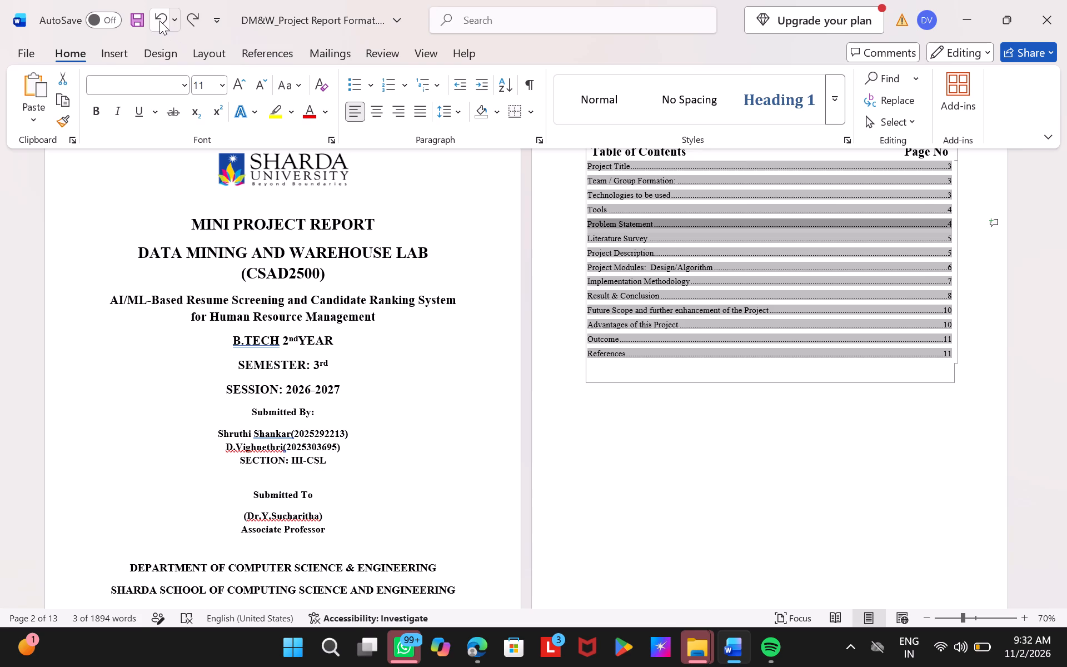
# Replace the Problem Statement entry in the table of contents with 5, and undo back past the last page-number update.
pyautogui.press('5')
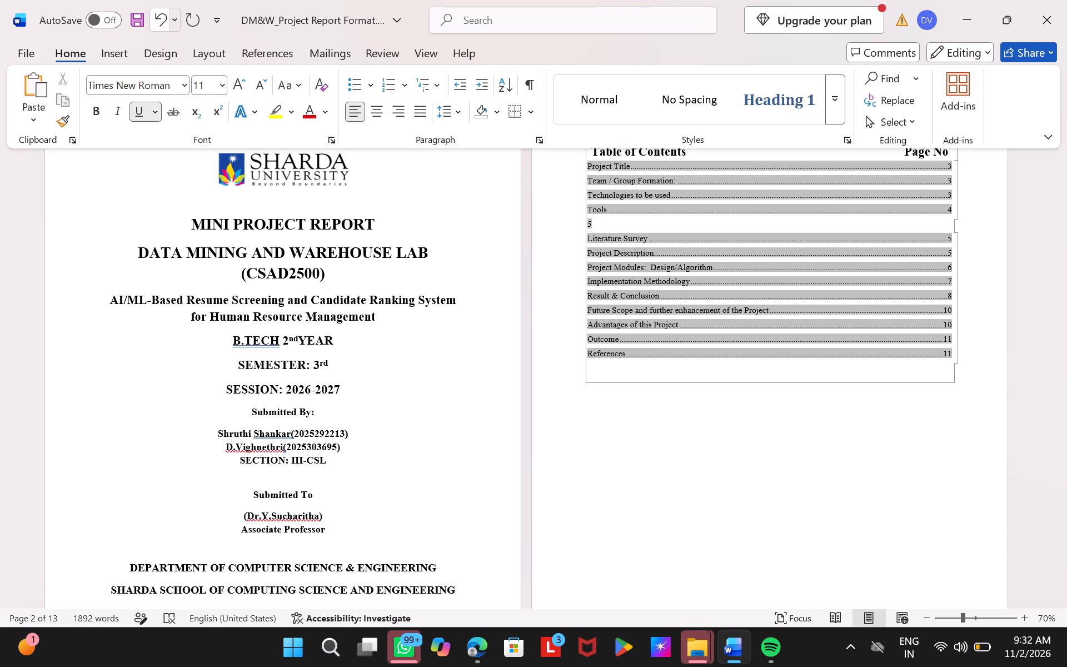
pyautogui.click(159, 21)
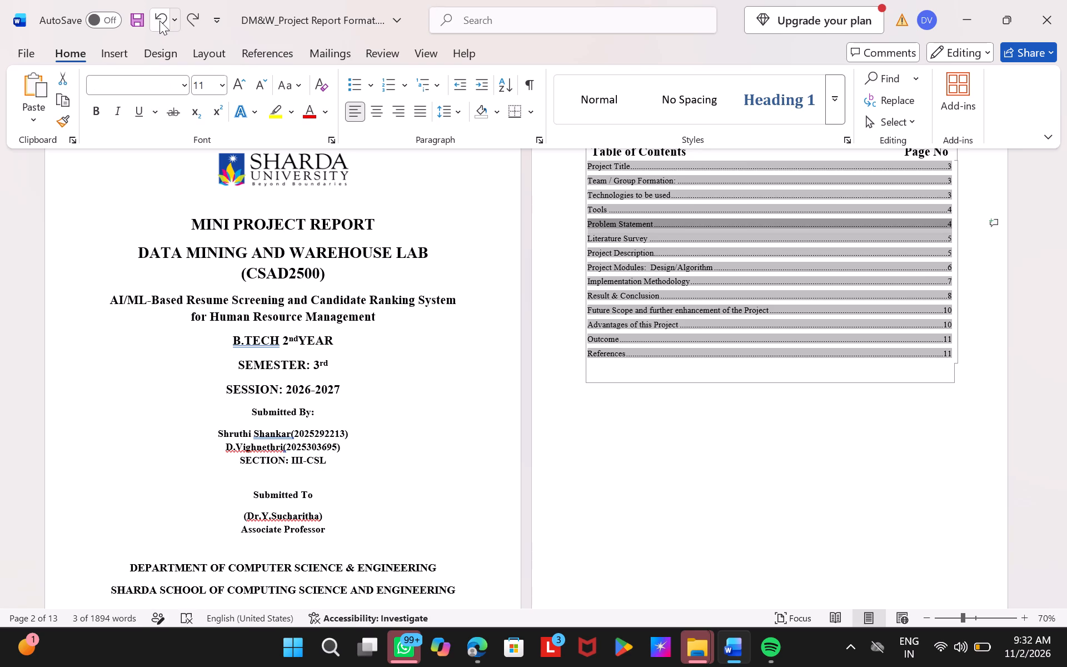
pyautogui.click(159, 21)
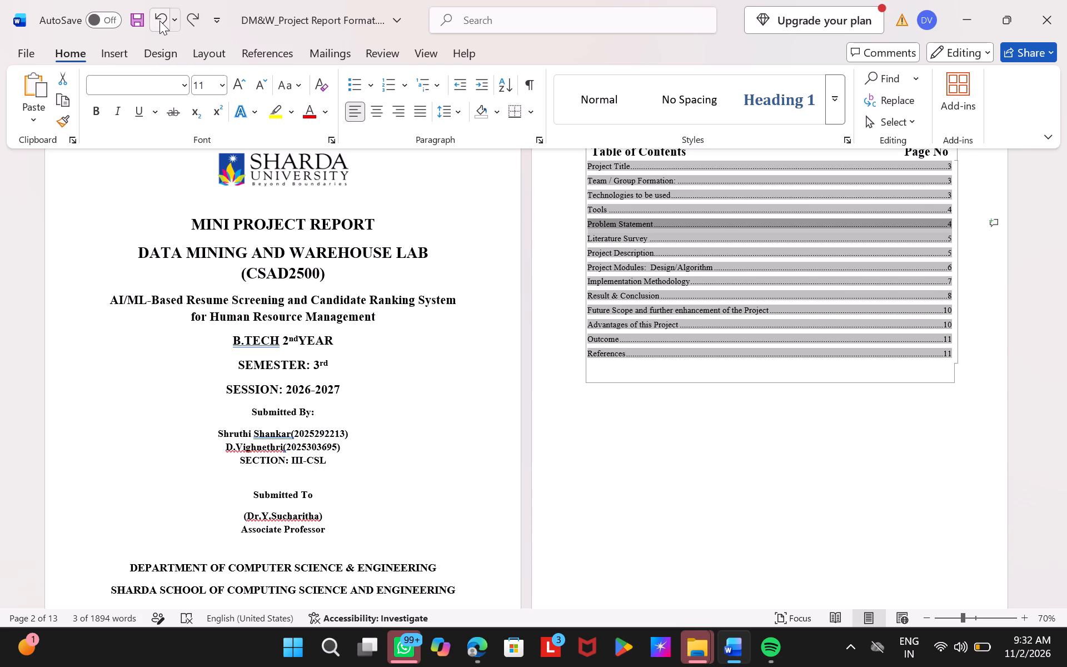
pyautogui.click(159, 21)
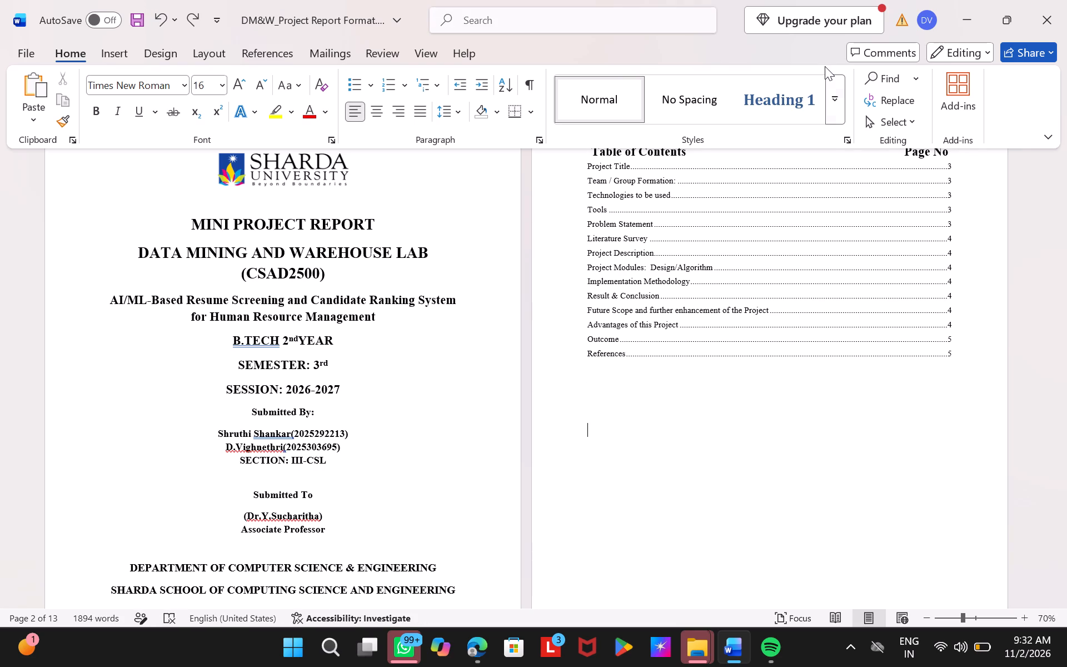
# Update the table of contents, refreshing page numbers only.
pyautogui.click(952, 220)
pyautogui.scroll(2, 952, 220)
pyautogui.click(952, 220)
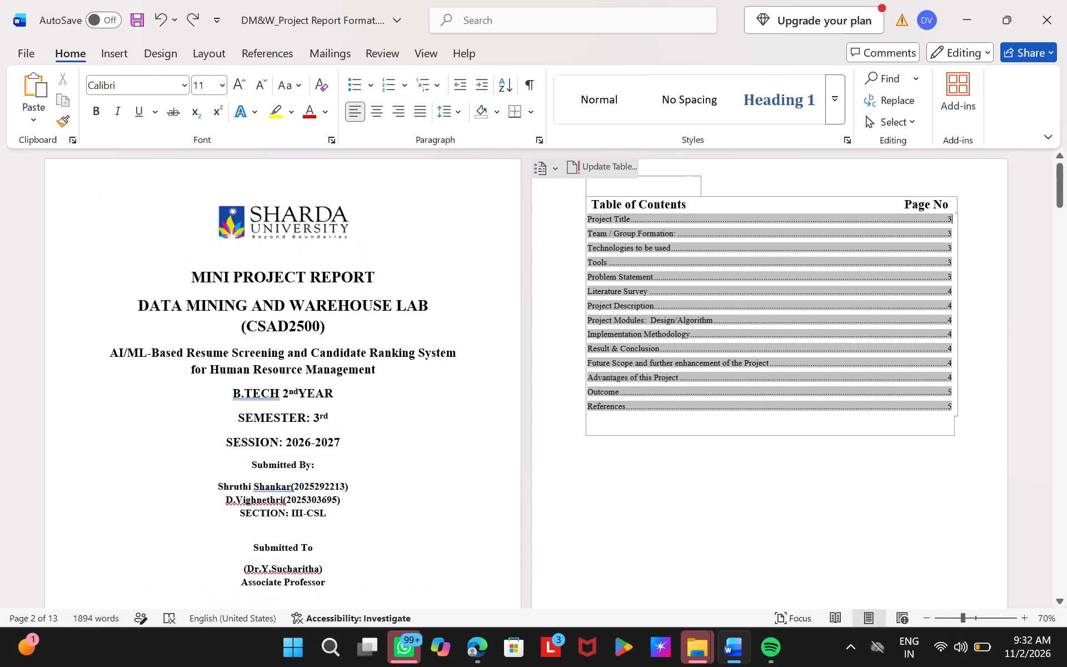
pyautogui.click(572, 167)
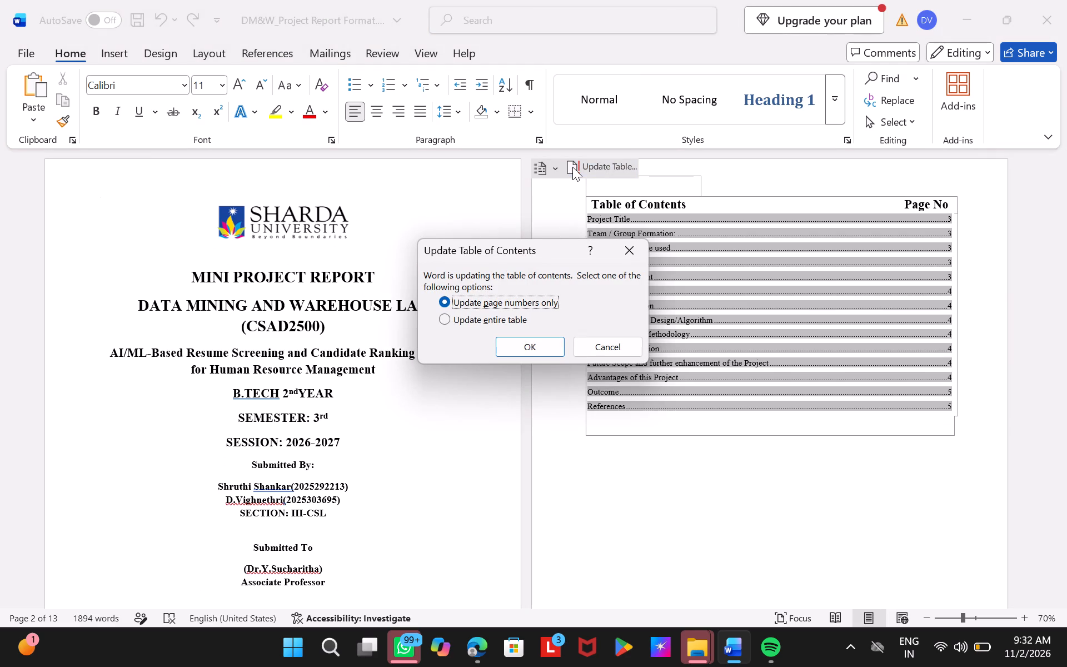
pyautogui.click(445, 301)
pyautogui.click(507, 347)
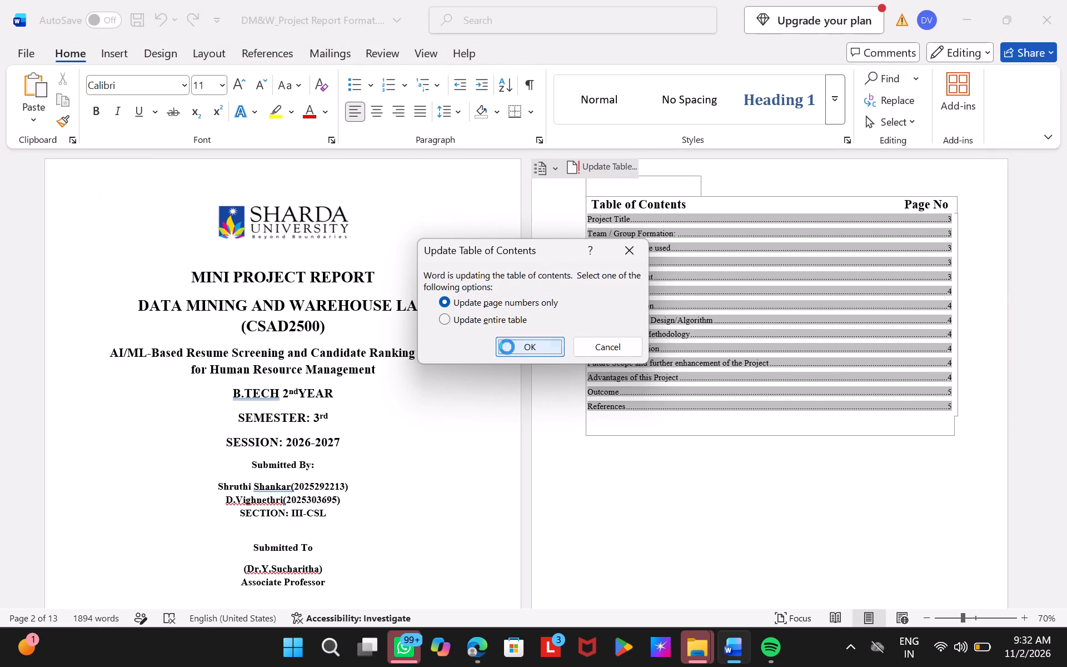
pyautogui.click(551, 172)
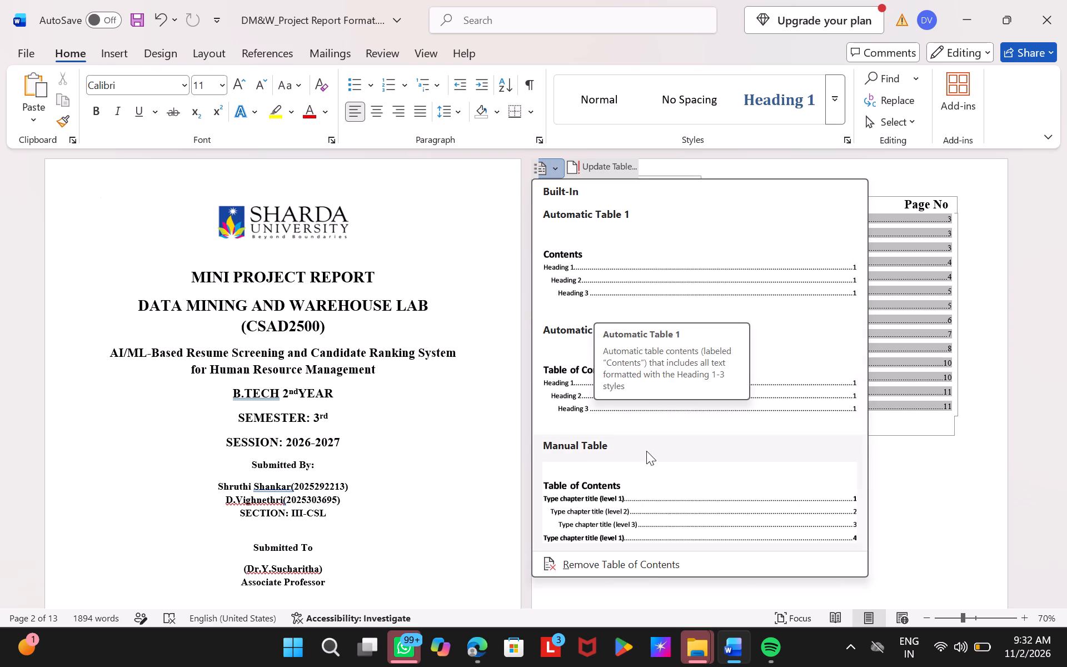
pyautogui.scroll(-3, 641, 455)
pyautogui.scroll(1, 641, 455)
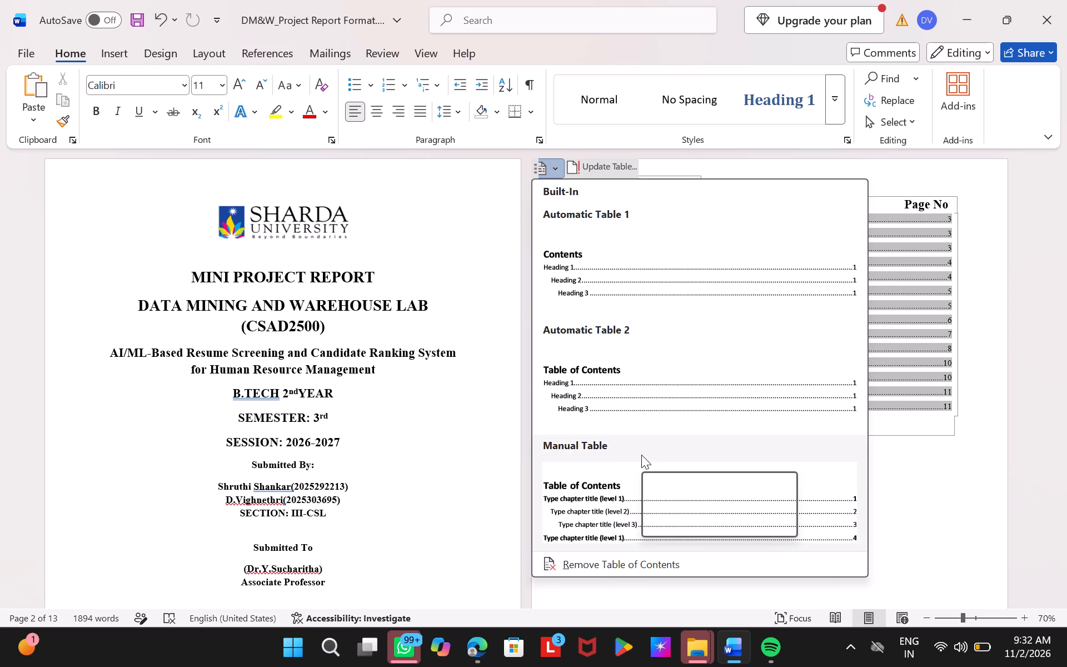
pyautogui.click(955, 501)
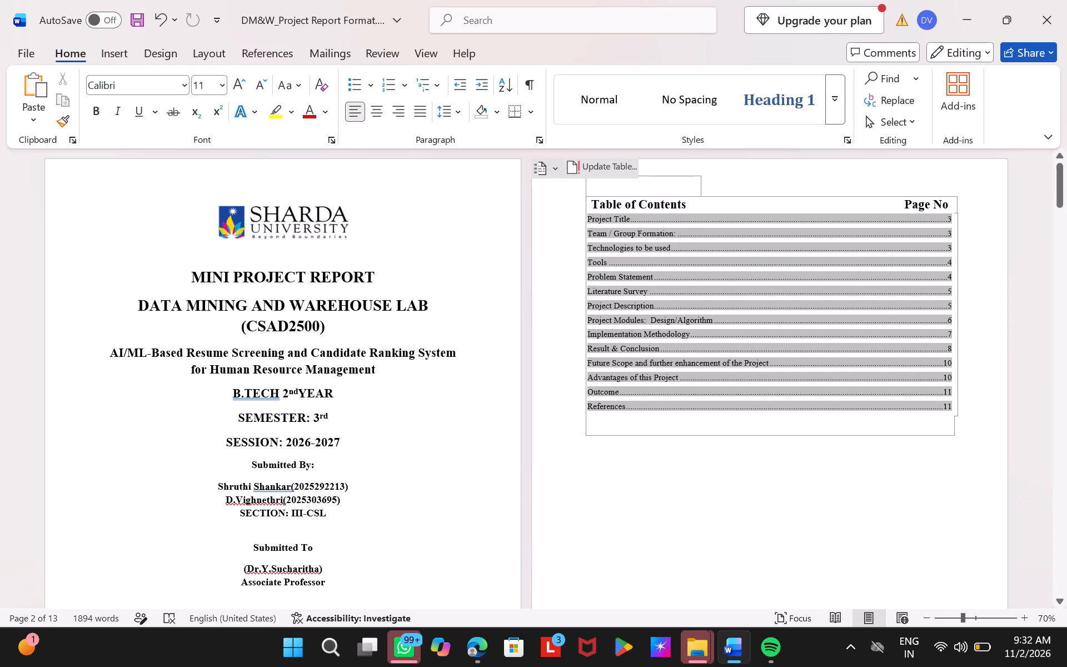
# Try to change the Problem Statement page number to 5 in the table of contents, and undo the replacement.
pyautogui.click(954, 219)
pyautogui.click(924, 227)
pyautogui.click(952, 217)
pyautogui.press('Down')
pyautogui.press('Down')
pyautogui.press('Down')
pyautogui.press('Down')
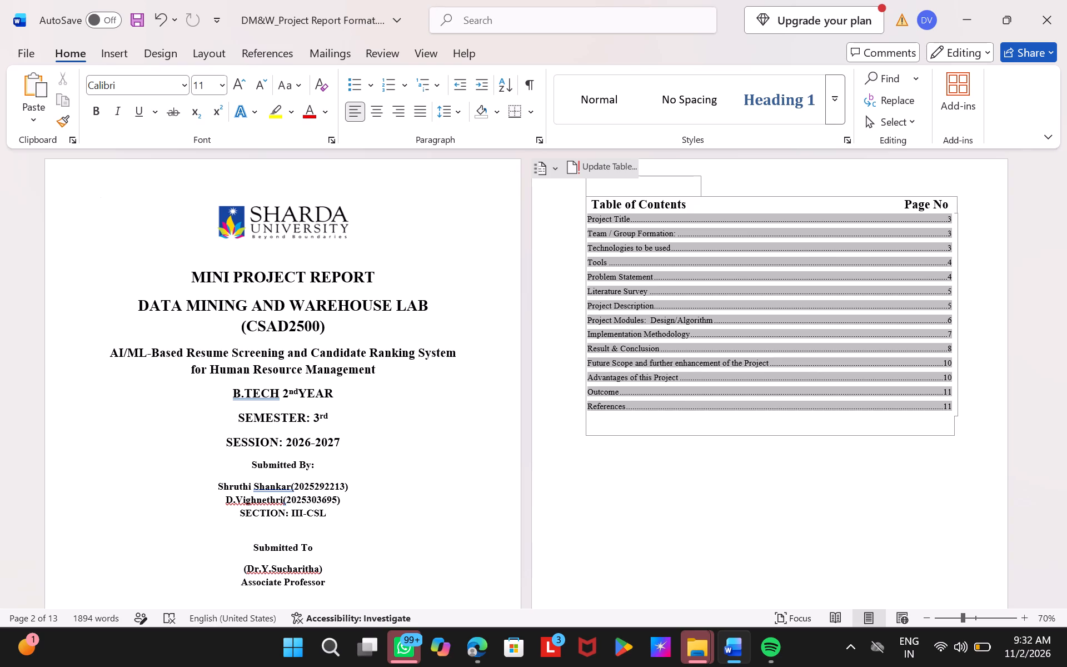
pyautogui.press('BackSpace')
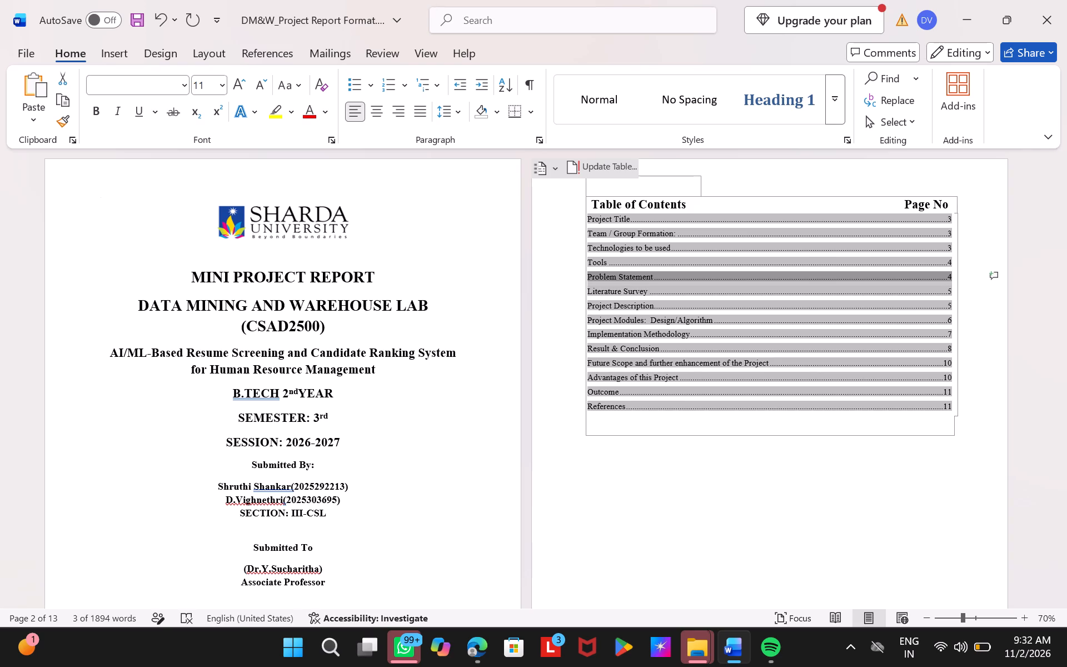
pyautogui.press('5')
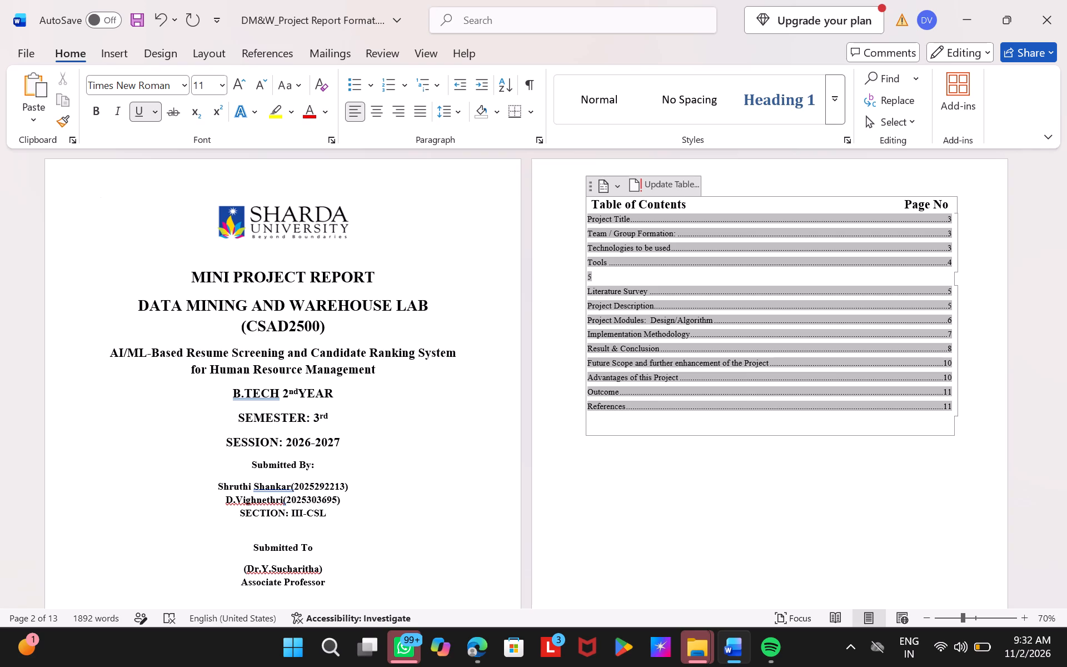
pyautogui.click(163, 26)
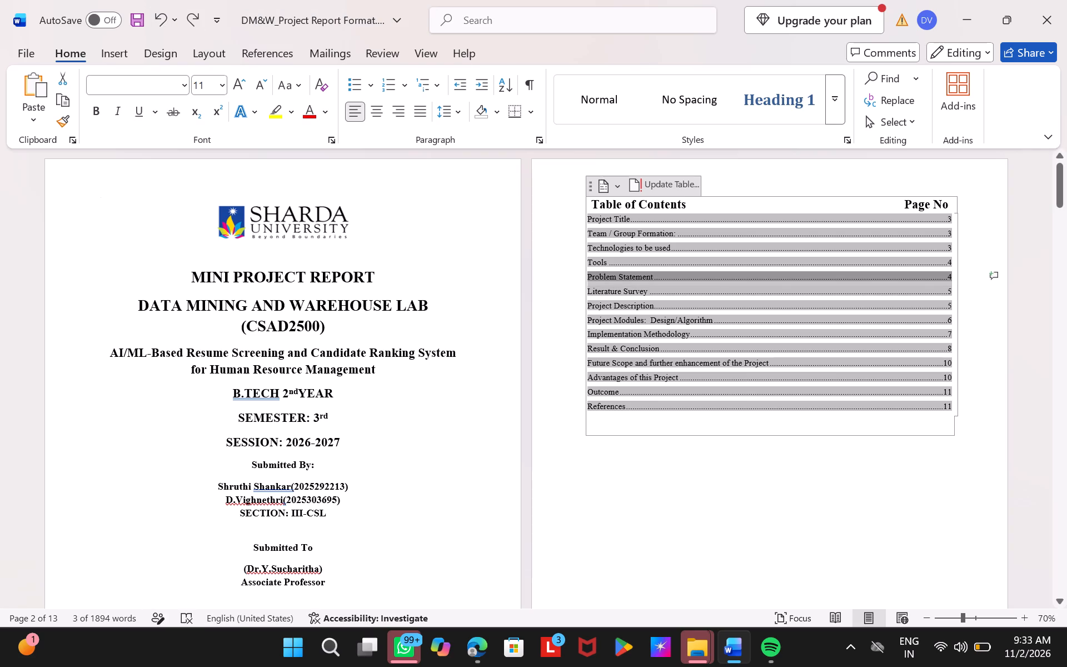
# Select all entries of the table of contents and update their page numbers only.
pyautogui.click(561, 509)
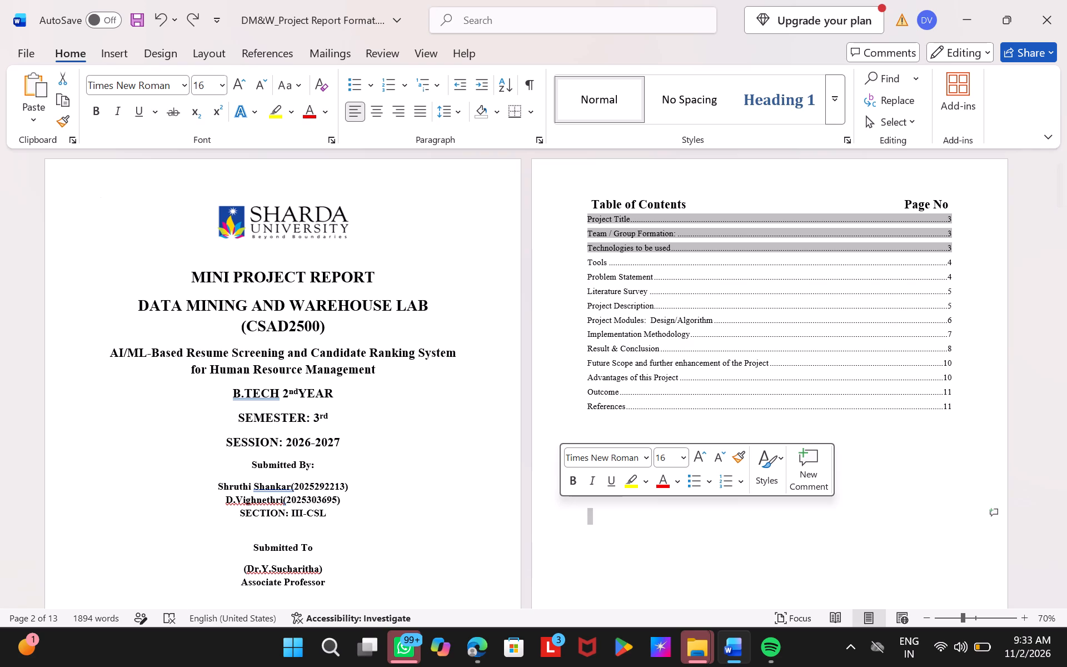
pyautogui.click(561, 509)
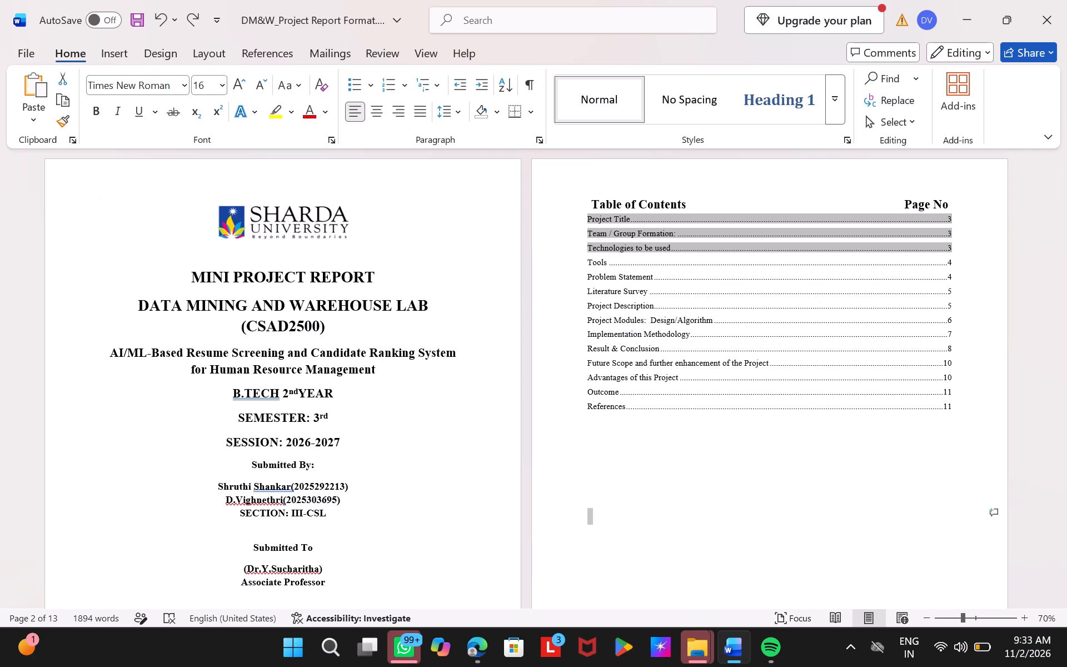
pyautogui.click(715, 551)
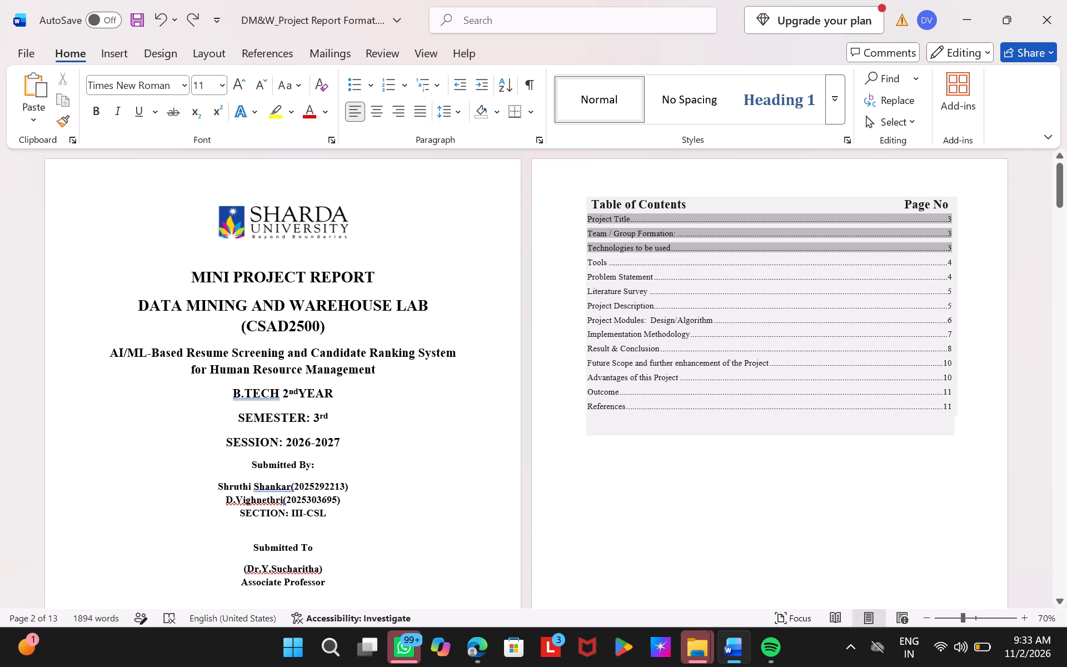
pyautogui.moveTo(590, 221); pyautogui.dragTo(785, 431)
pyautogui.click(662, 182)
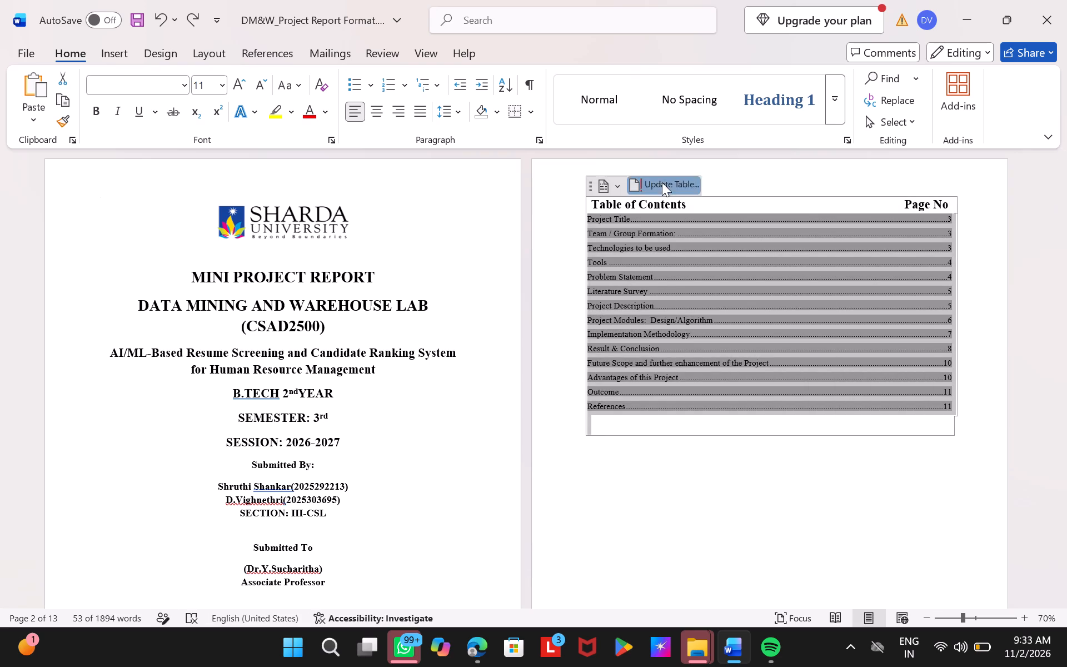
pyautogui.moveTo(518, 303); pyautogui.dragTo(524, 340)
pyautogui.click(524, 340)
pyautogui.click(659, 522)
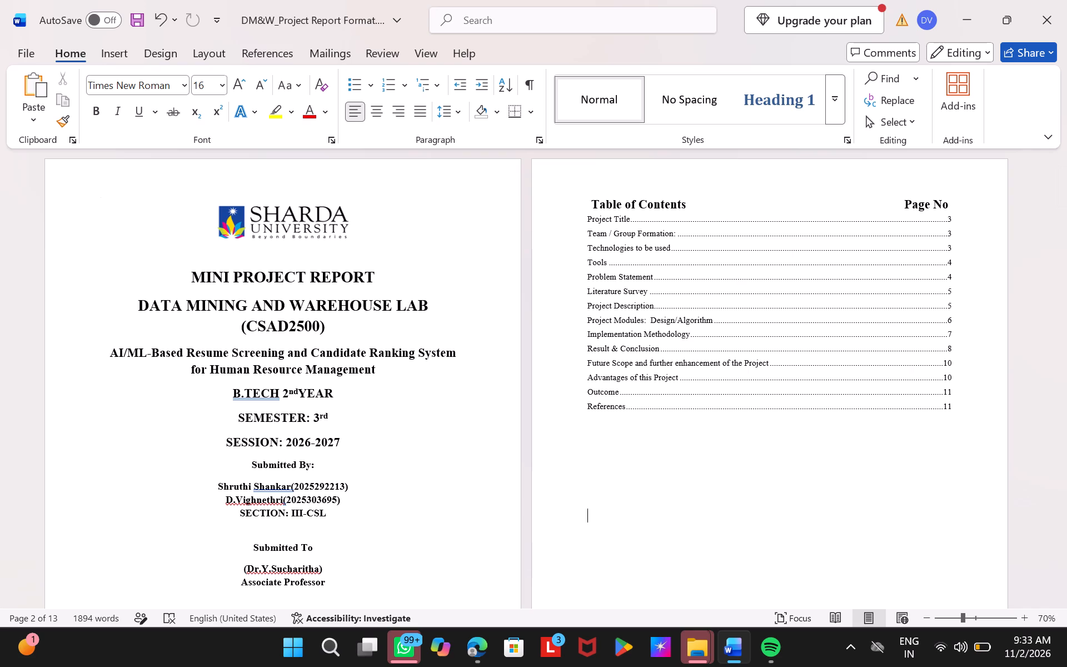
# Review the report's pages below the table of contents, checking the sections from Project Title through Advantages of this Project.
pyautogui.scroll(-12, 659, 522)
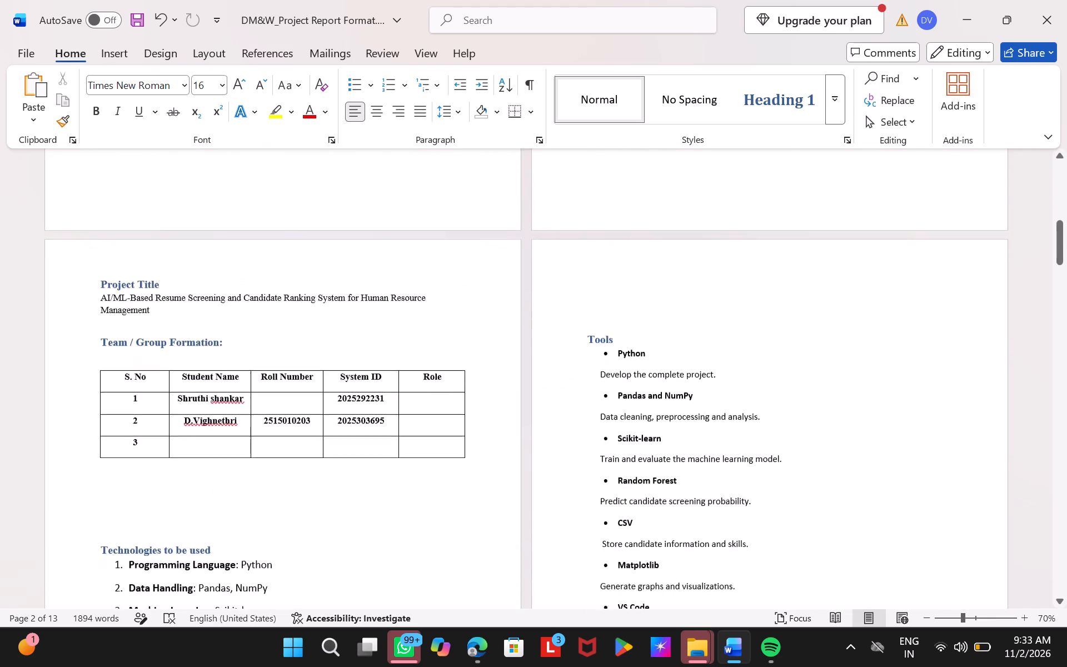
pyautogui.scroll(-20, 659, 522)
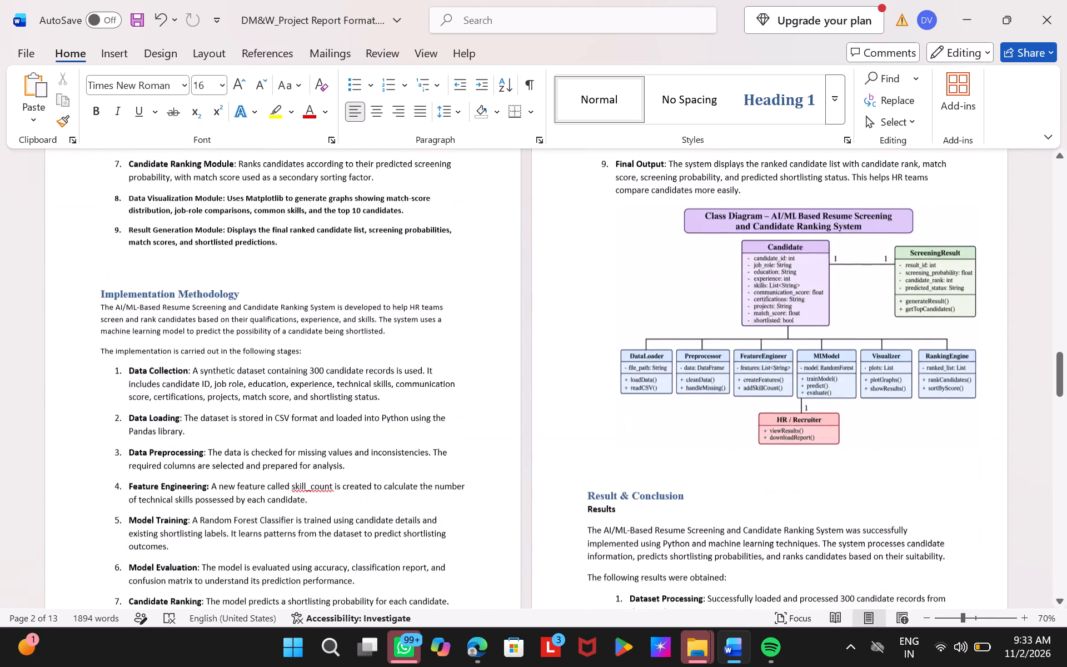
pyautogui.scroll(-8, 659, 522)
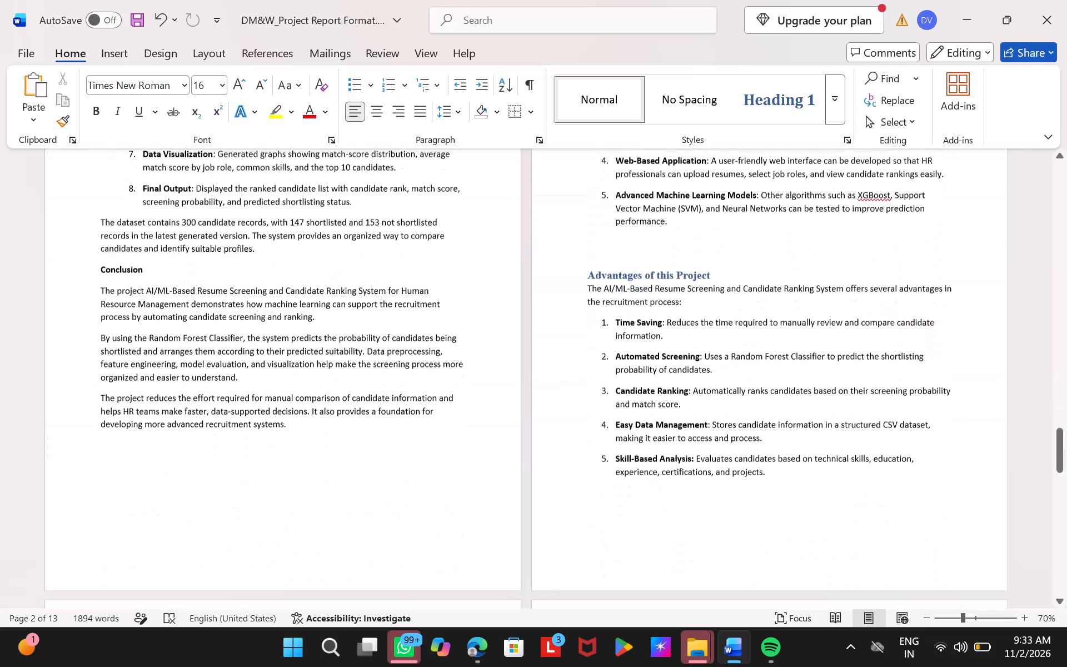
pyautogui.scroll(-3, 659, 522)
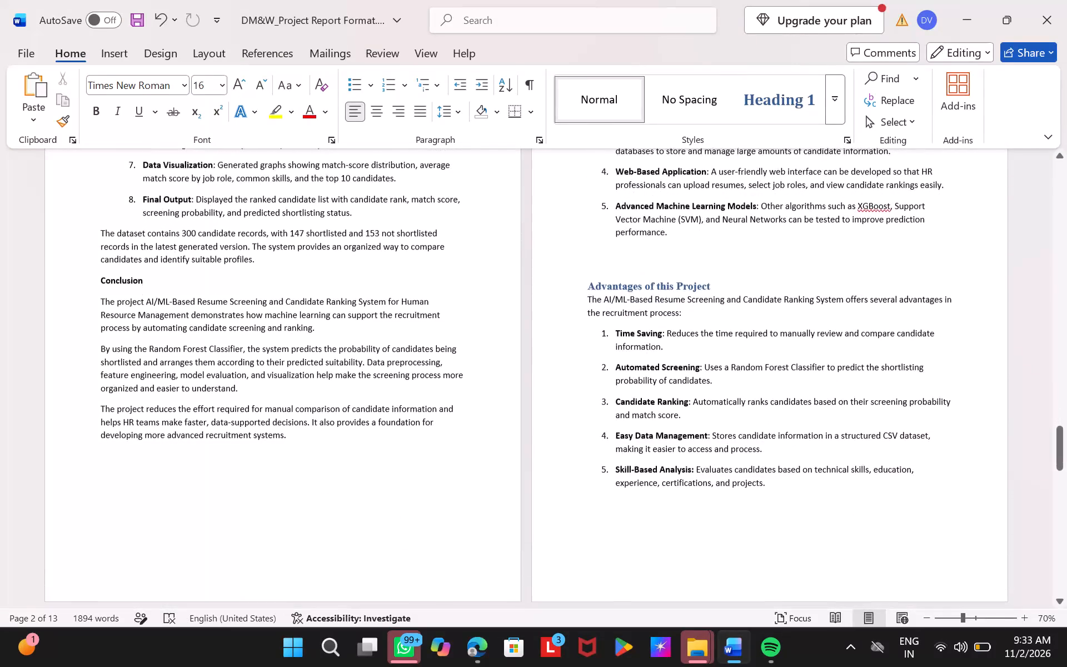
pyautogui.scroll(-8, 659, 522)
pyautogui.scroll(20, 659, 522)
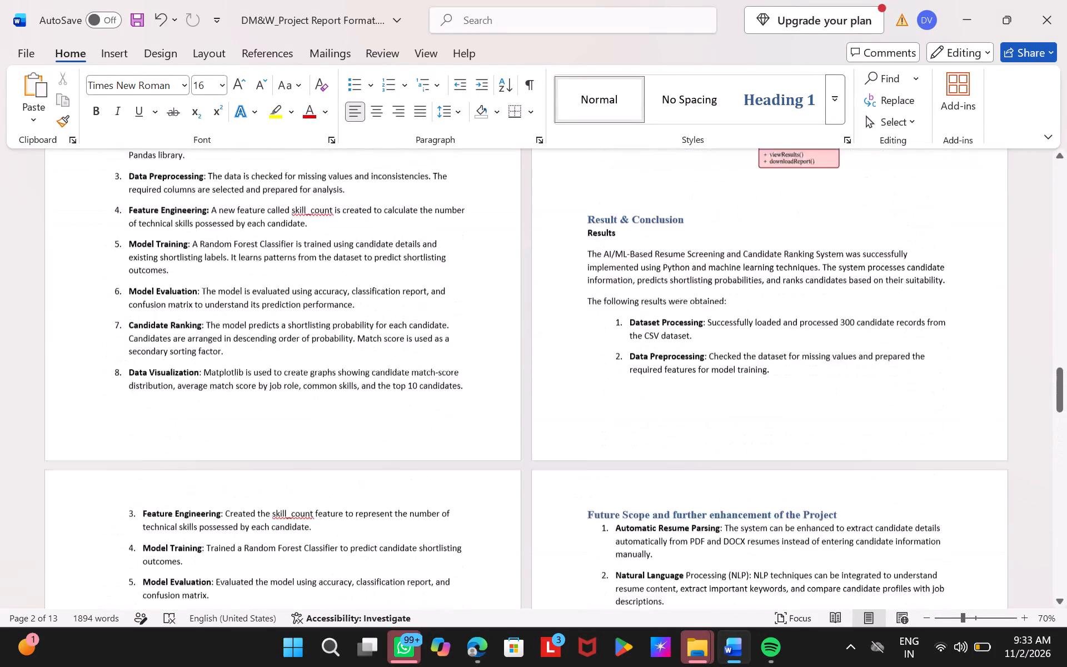
pyautogui.scroll(17, 659, 522)
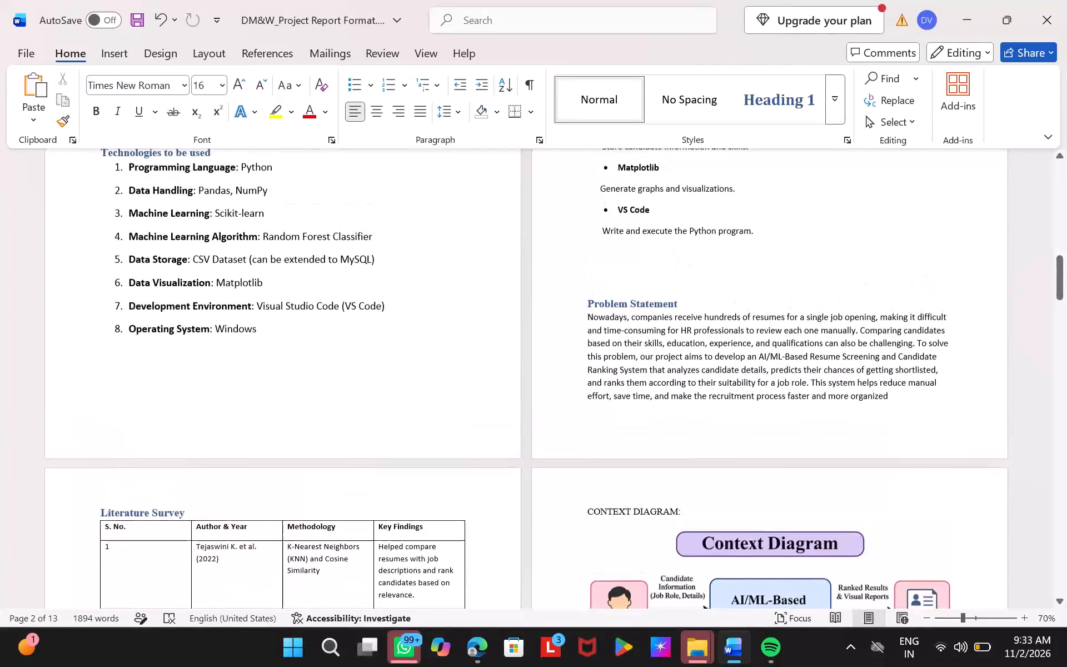
# Save a copy of the report in the Documents folder as "DM&W_Project Report Format.docx-" in Word Document format.
pyautogui.click(27, 49)
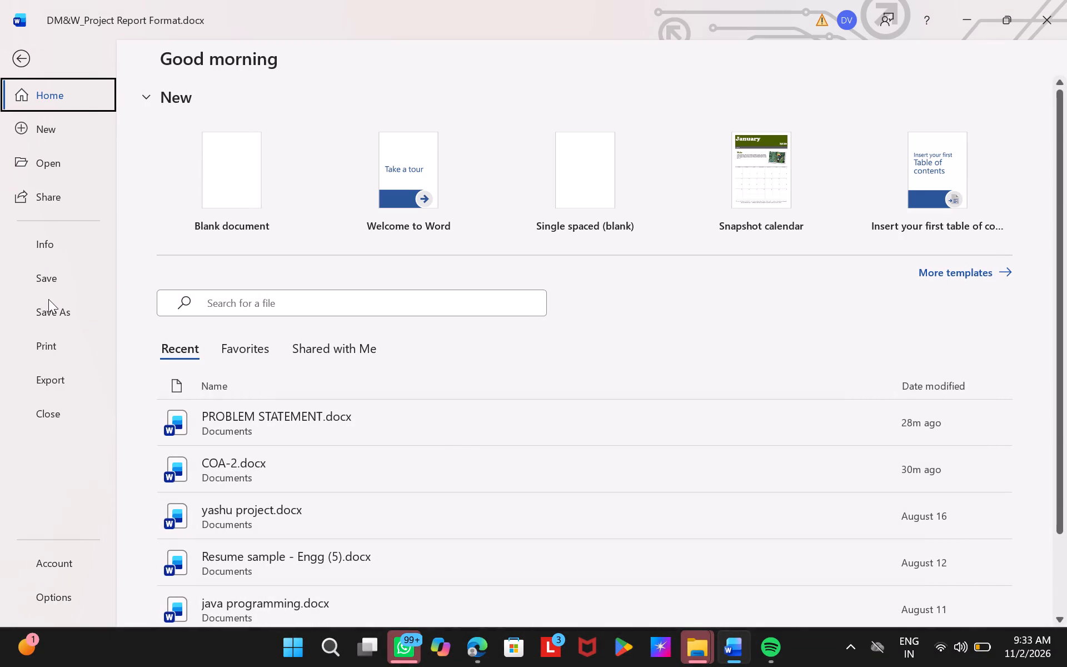
pyautogui.click(48, 309)
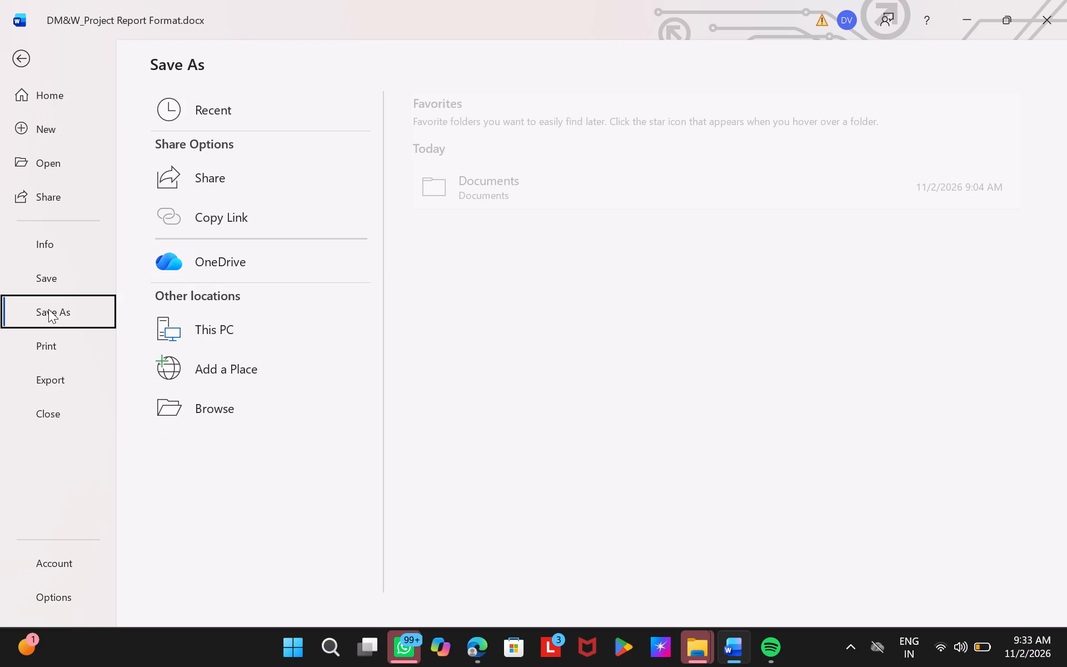
pyautogui.click(206, 255)
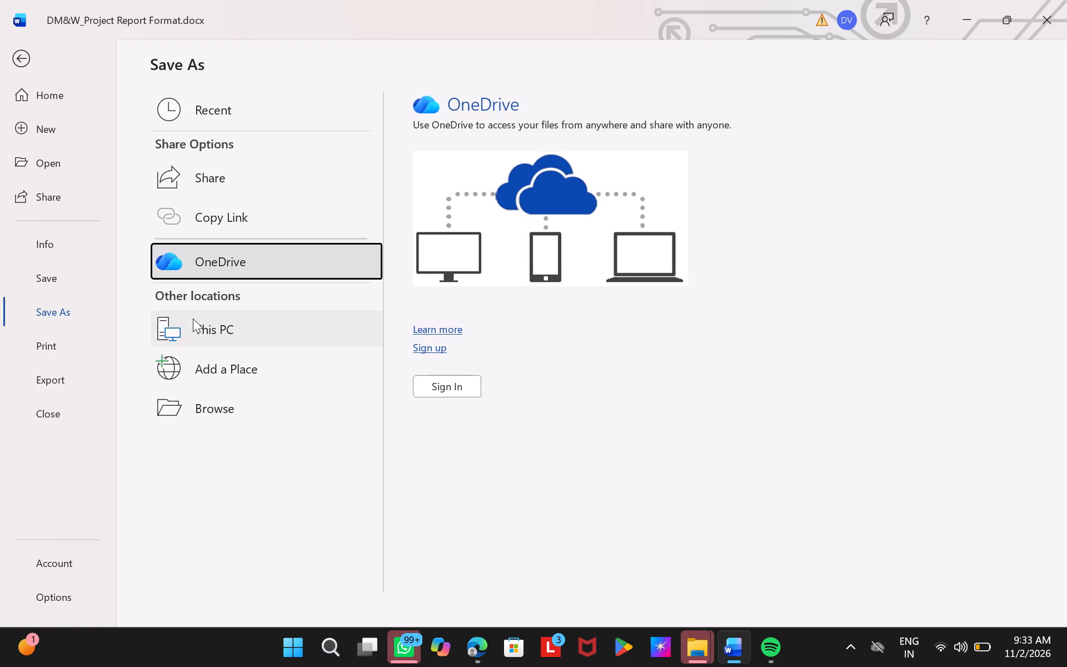
pyautogui.click(193, 318)
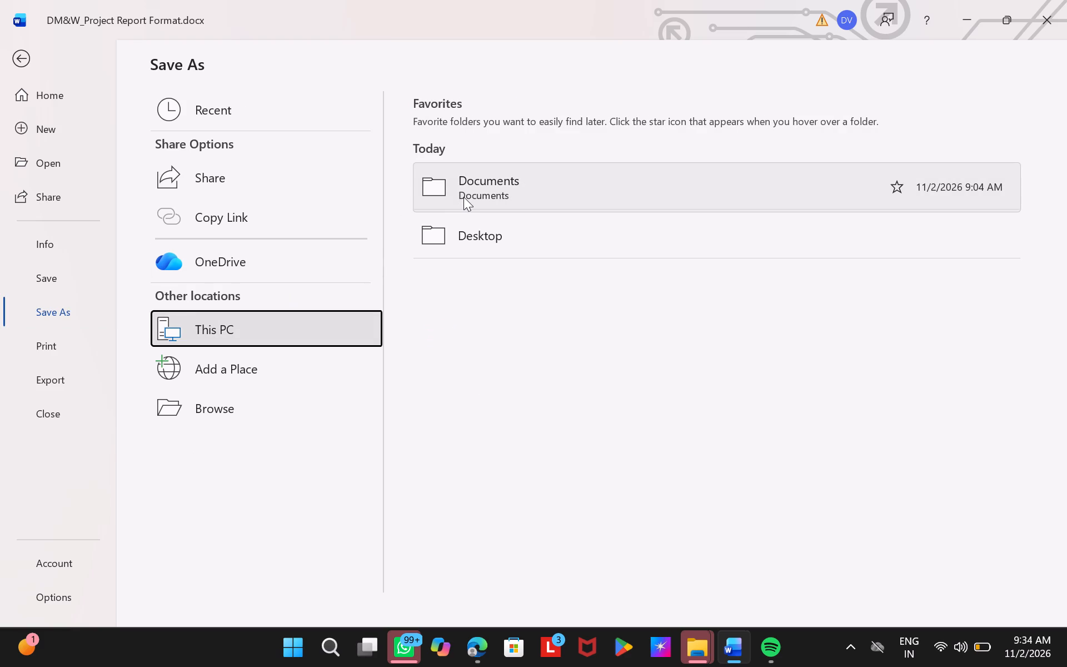
pyautogui.click(463, 197)
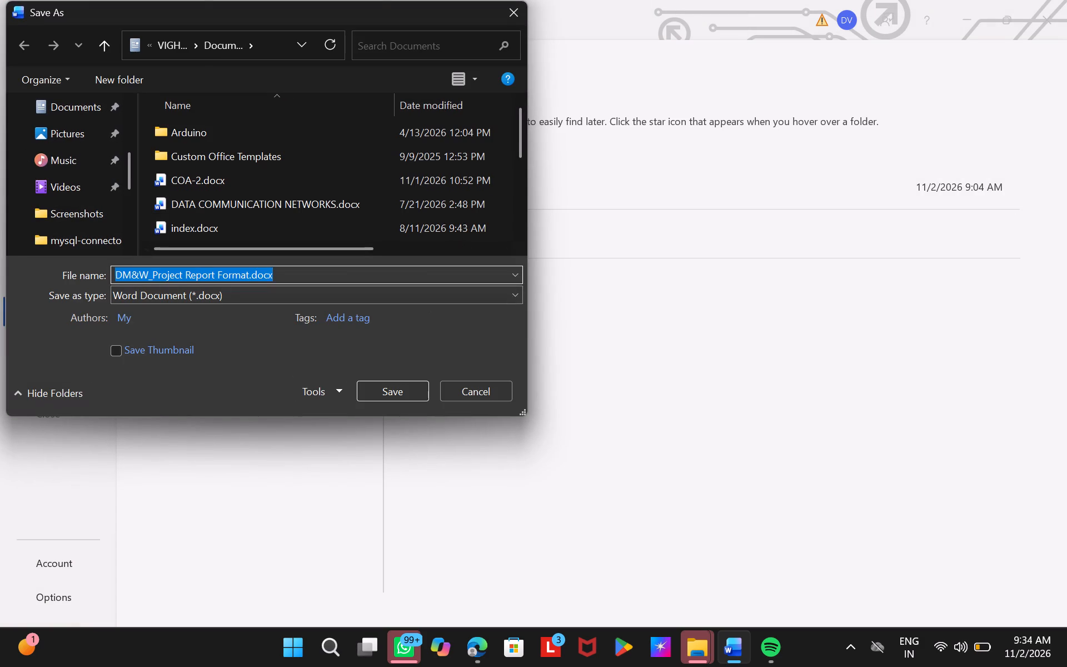
pyautogui.click(373, 270)
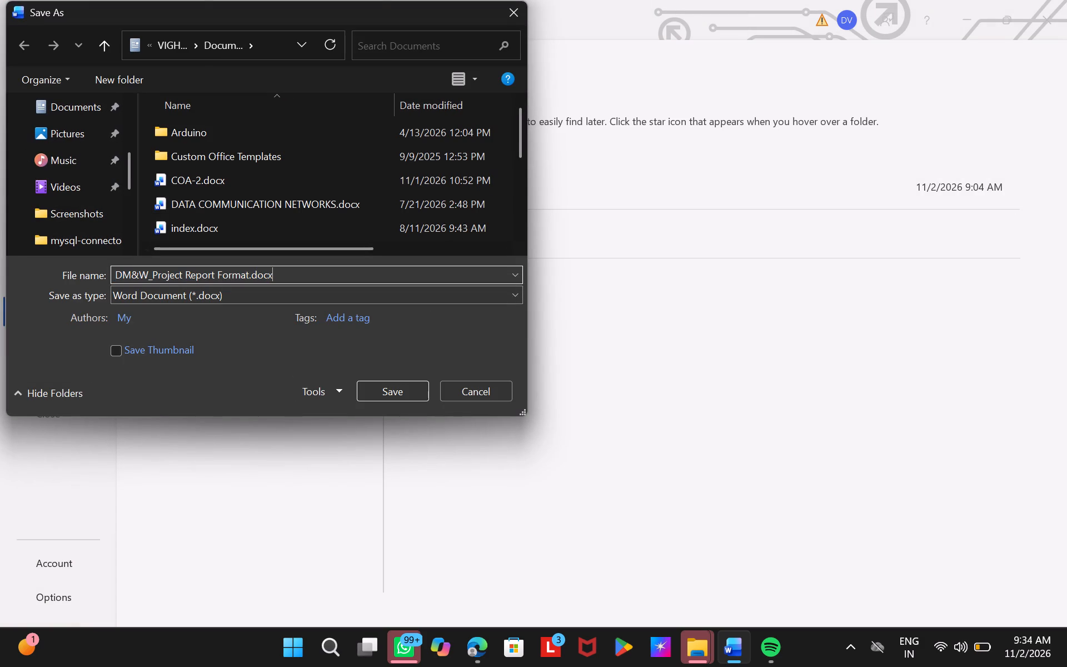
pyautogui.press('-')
pyautogui.click(400, 392)
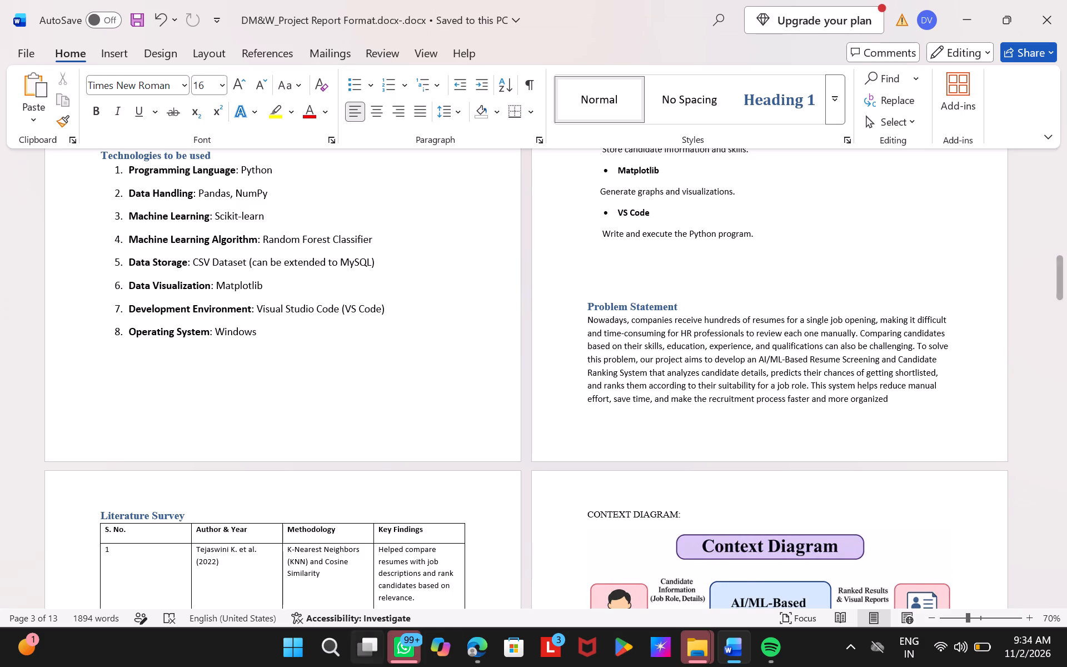
# Switch to WhatsApp.
pyautogui.click(403, 639)
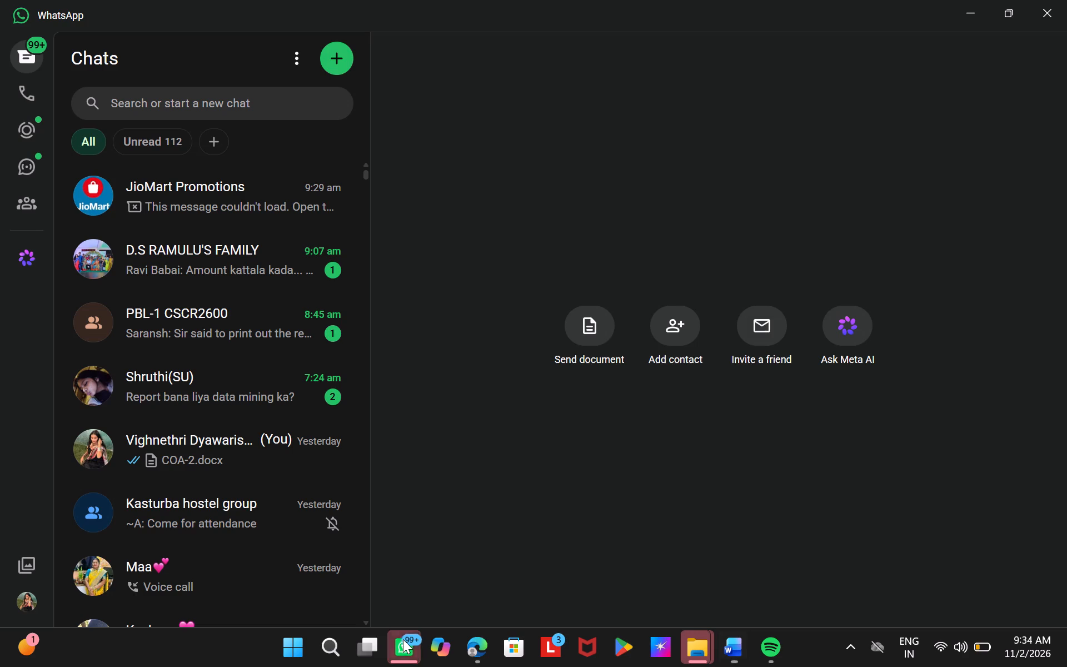
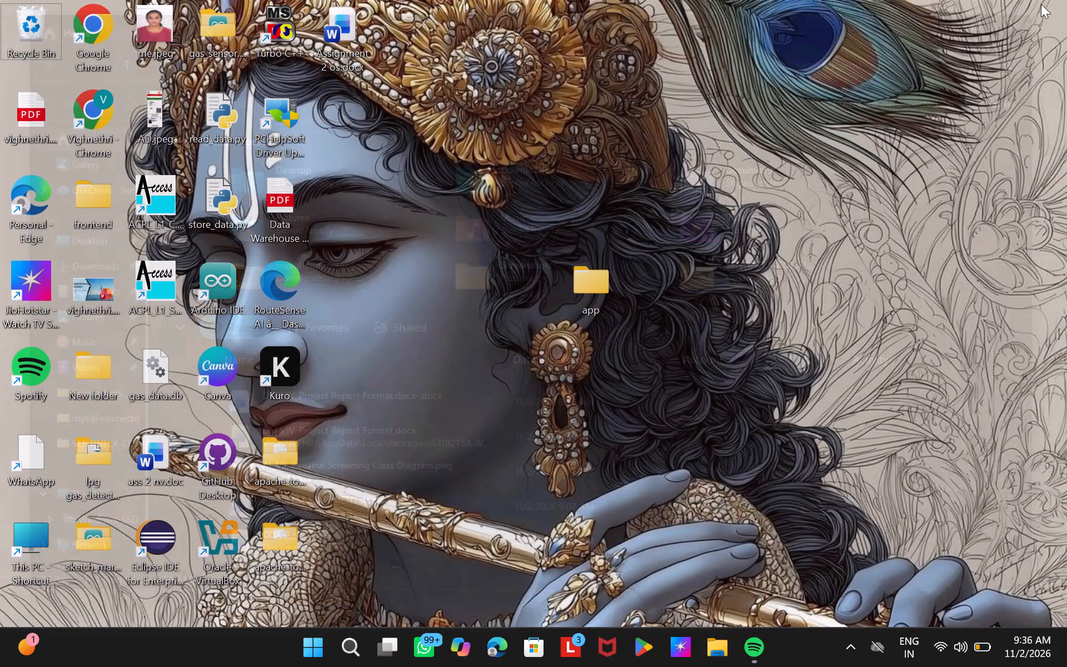
# Shut down the computer from the Windows desktop.
pyautogui.click(321, 640)
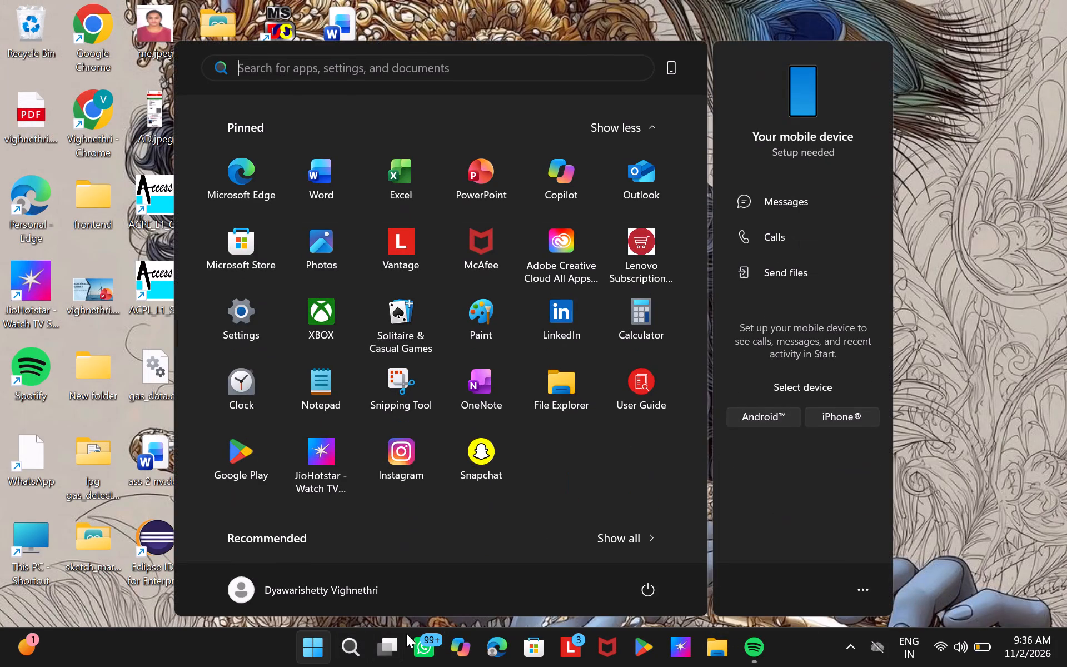
pyautogui.click(657, 594)
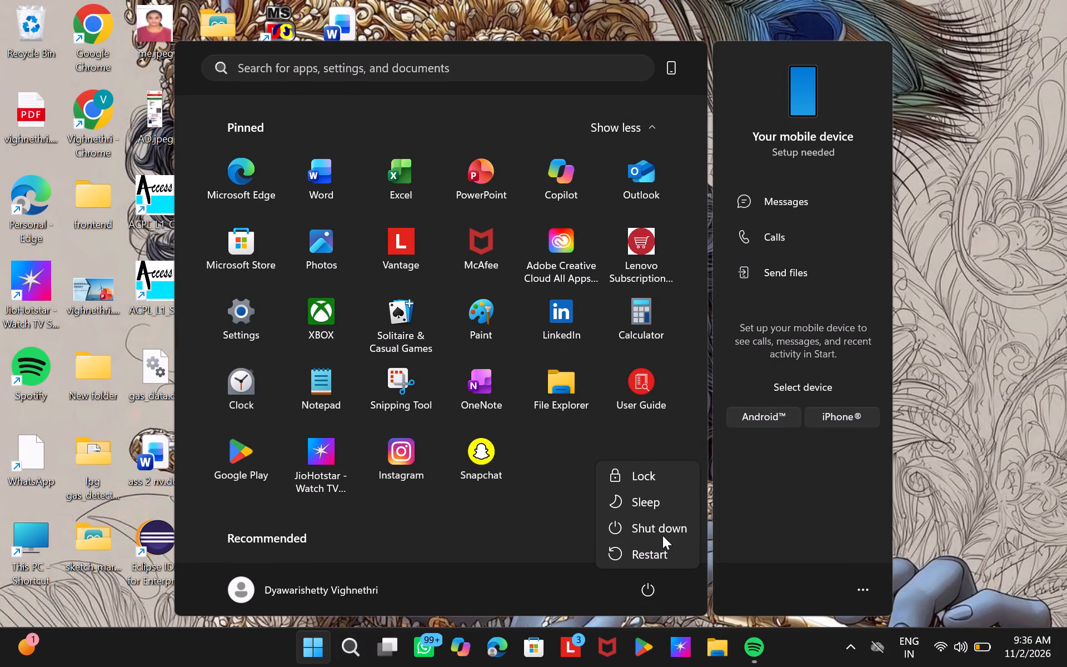
pyautogui.click(661, 527)
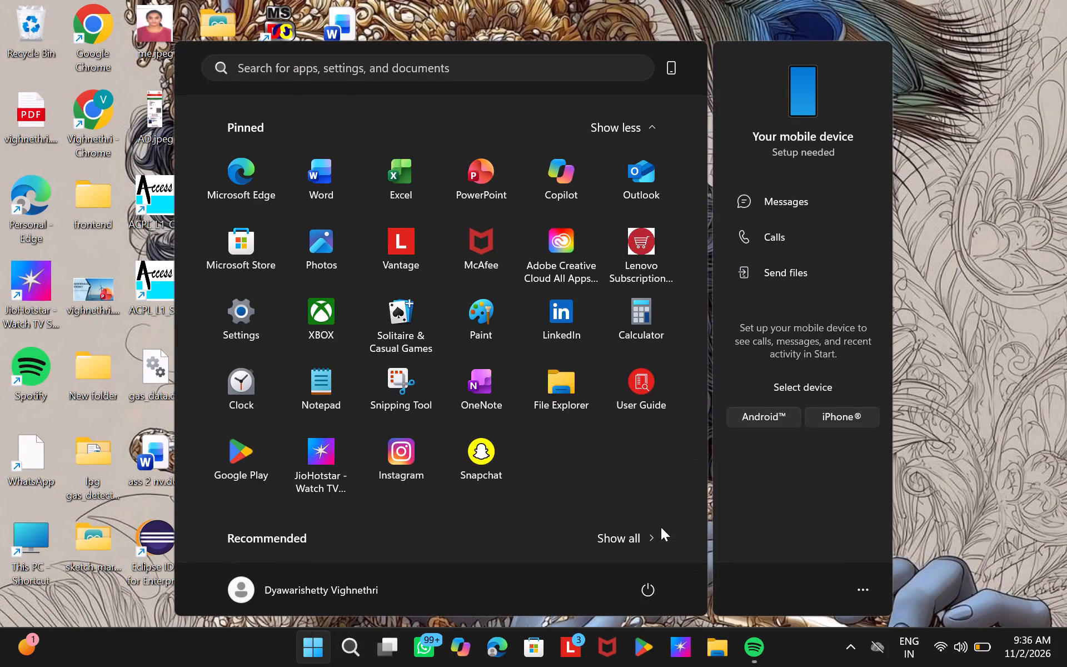